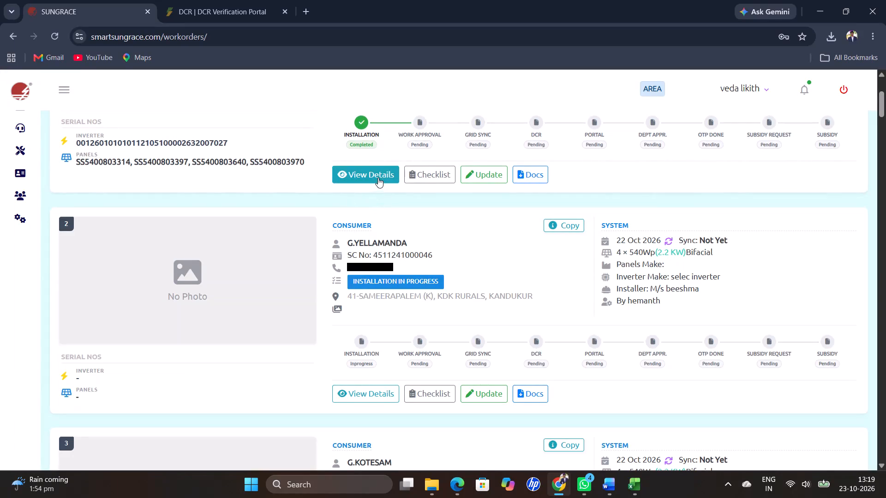
View the quick copy details of the first installation in the list and close them.
scroll(361, 228, "up", 10)
left_click(566, 165)
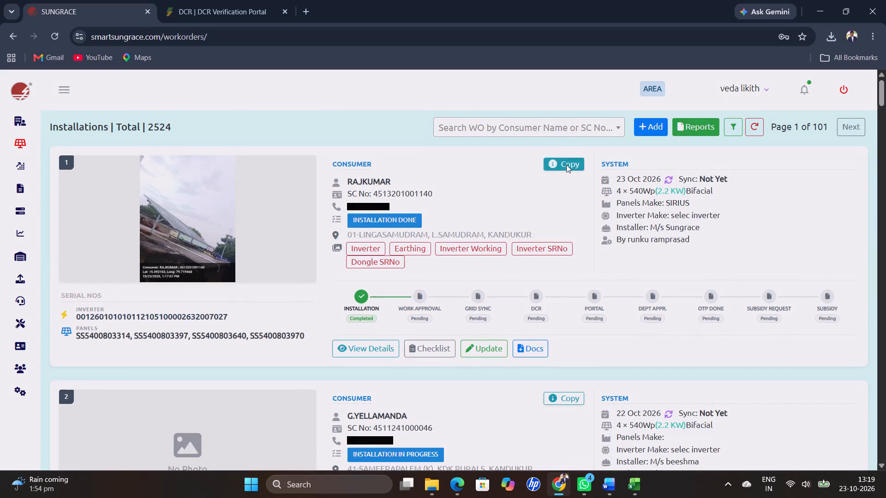
left_click(561, 99)
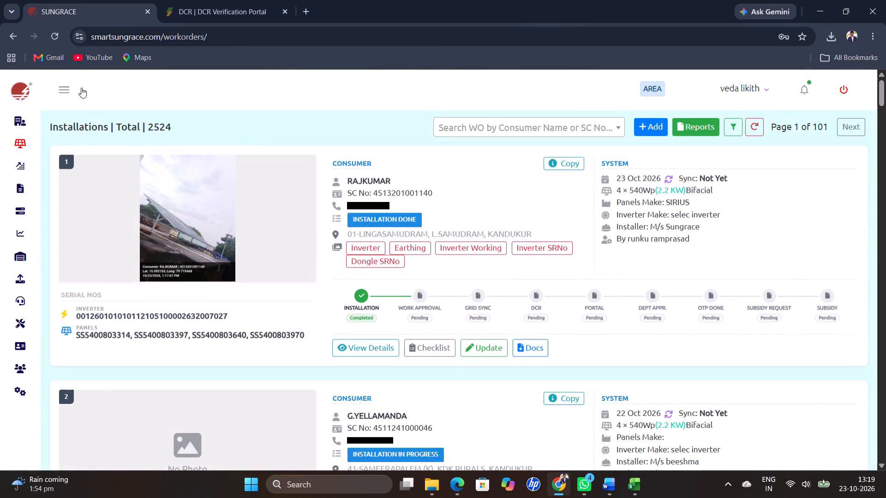
Reload the installations page, open the home dashboard, and review the project overview, post-installation pending and work progression sections.
left_click_drag(51, 29, 51, 34)
left_click(17, 96)
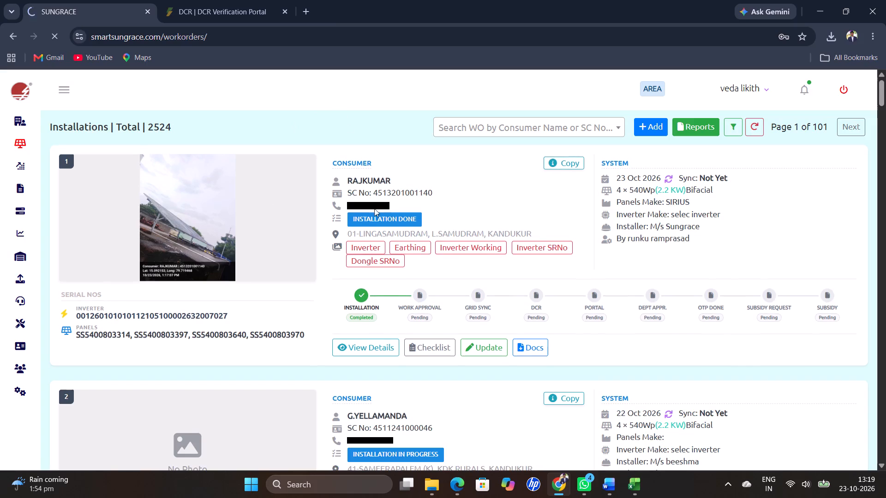
double_click(23, 91)
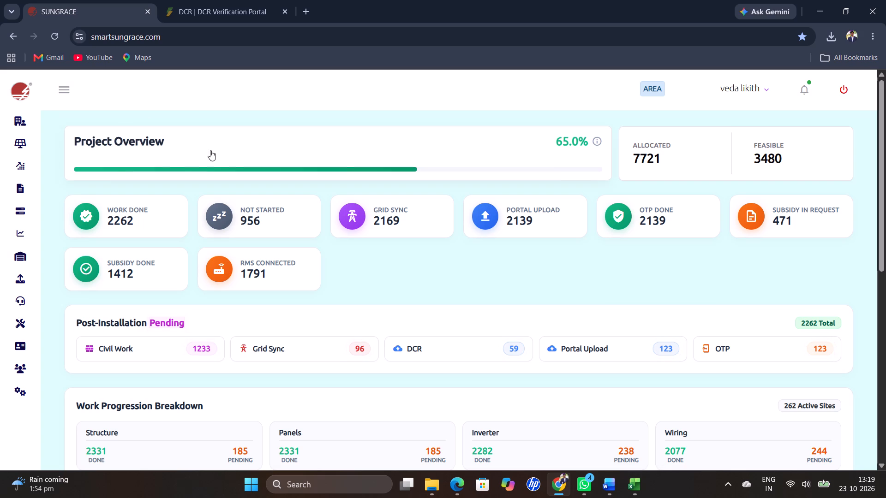
scroll(532, 226, "down", 3)
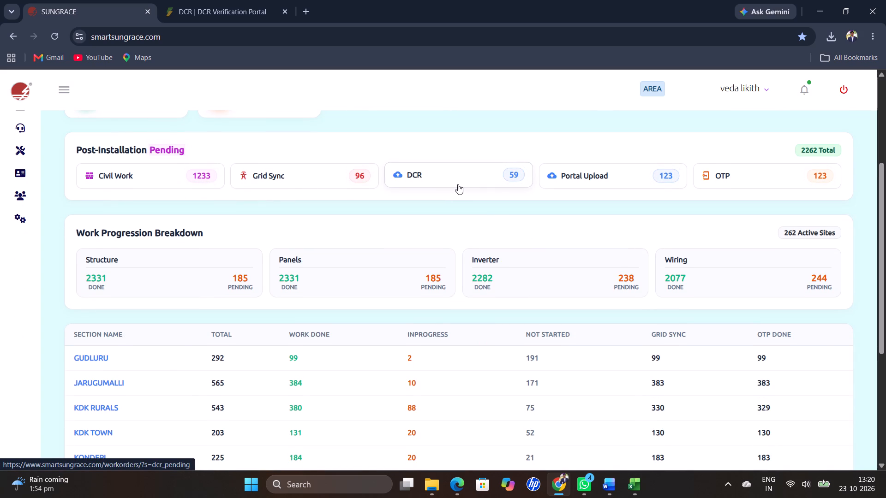
scroll(461, 187, "up", 1)
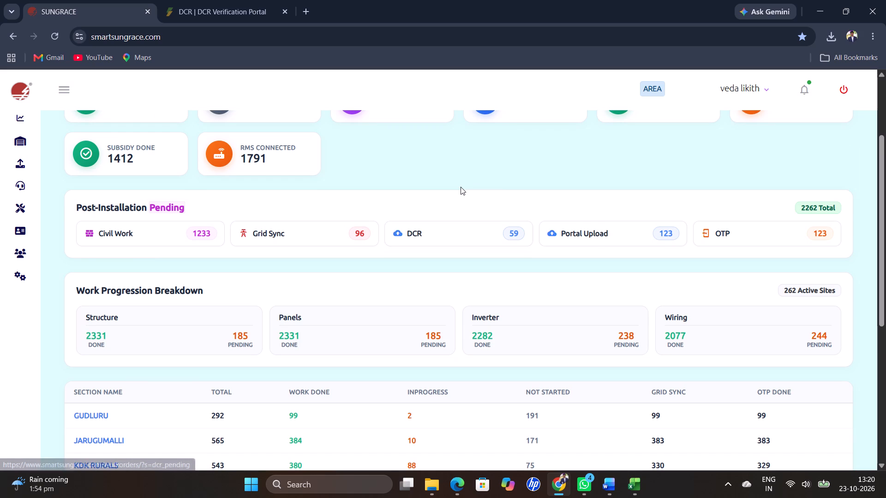
scroll(461, 187, "up", 1)
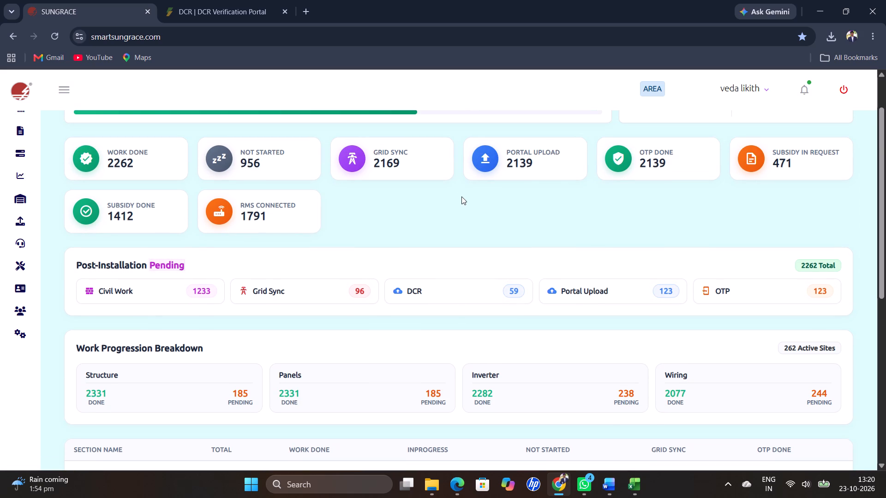
scroll(463, 199, "up", 3)
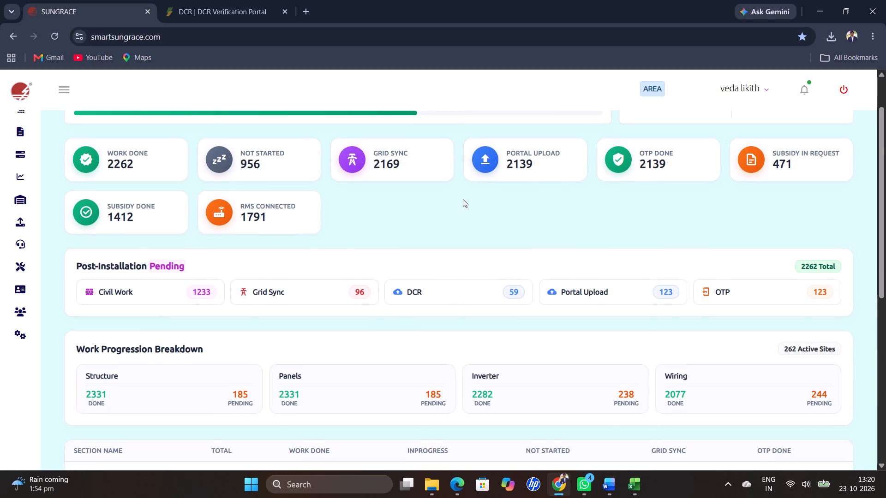
scroll(463, 199, "up", 6)
scroll(502, 214, "up", 5)
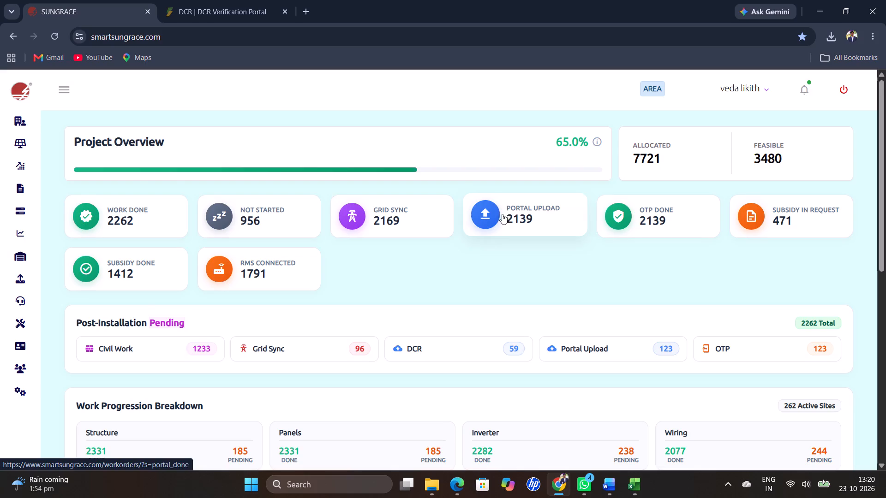
Search the full installations list for 202 and open the first matching work order.
left_click(84, 163)
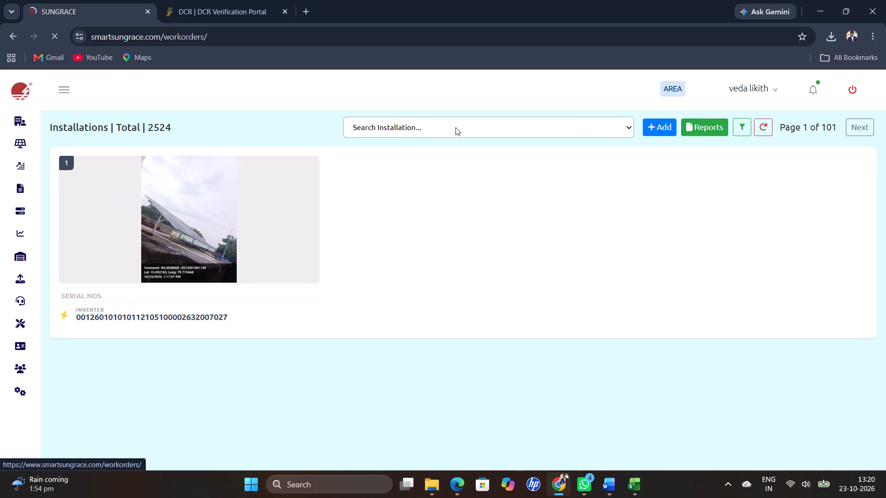
left_click(455, 125)
type("202")
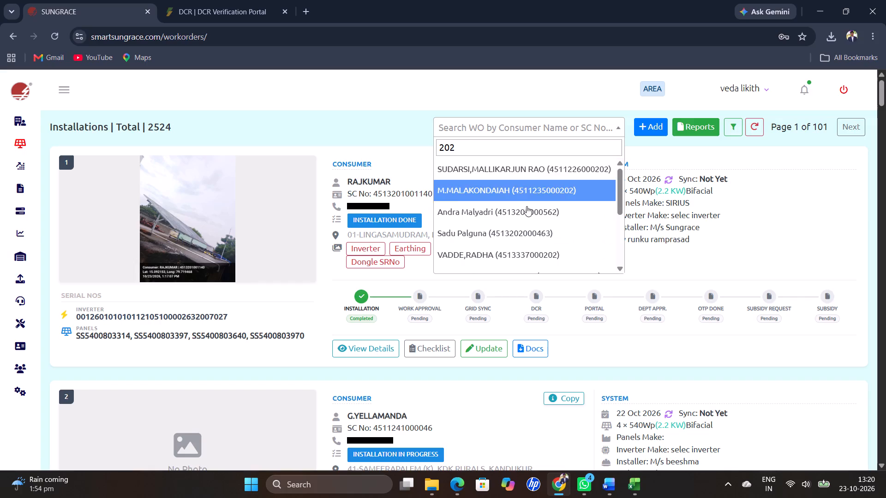
left_click(521, 160)
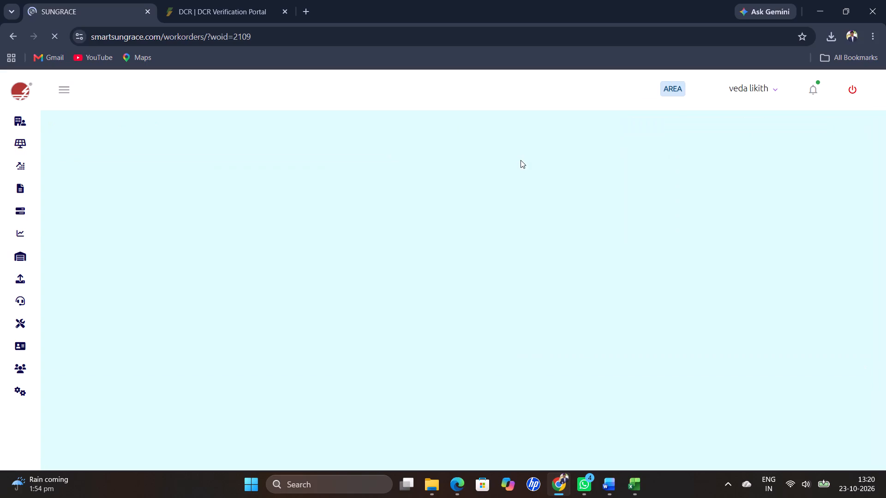
Check the work order's quick copy details, reload the page, and check the same details again.
left_click(552, 165)
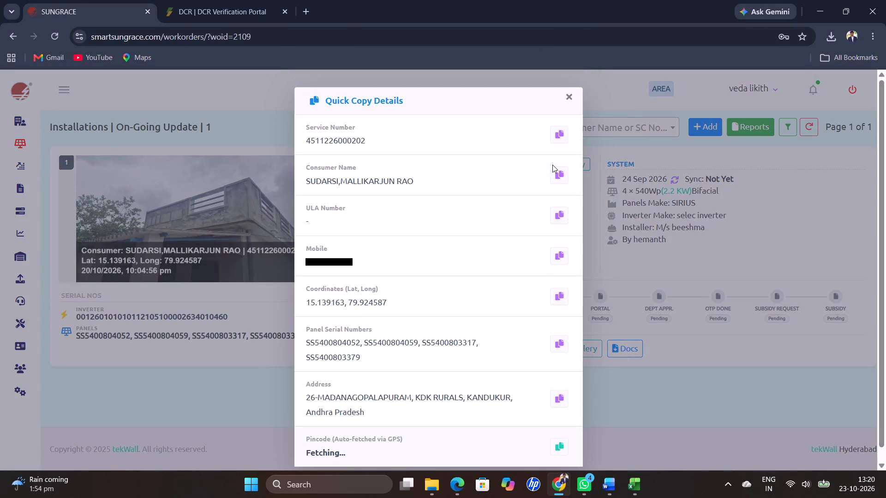
left_click(570, 90)
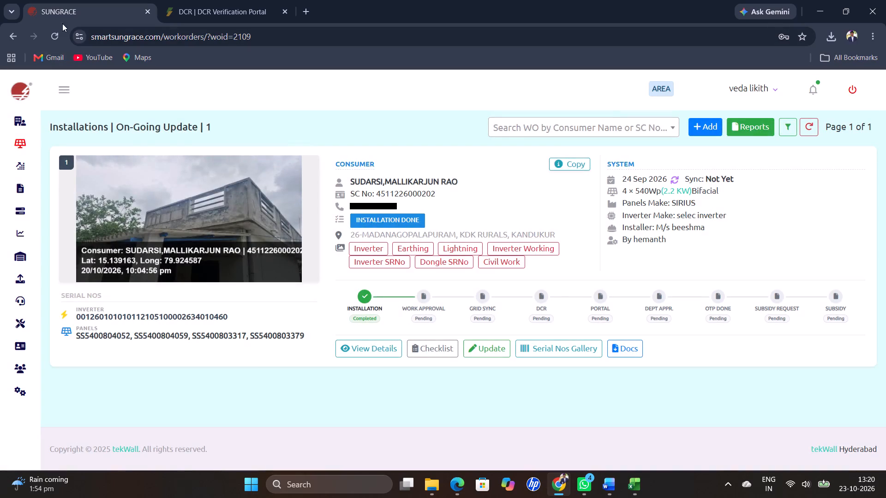
left_click(56, 38)
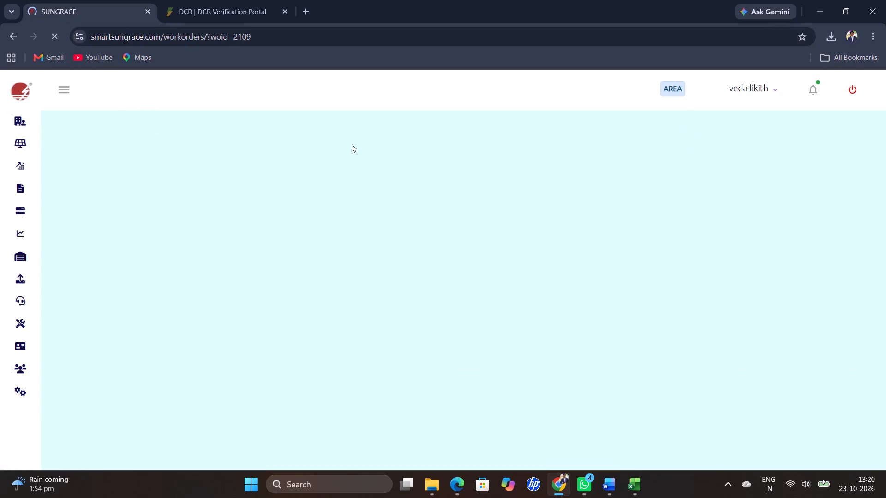
left_click(556, 162)
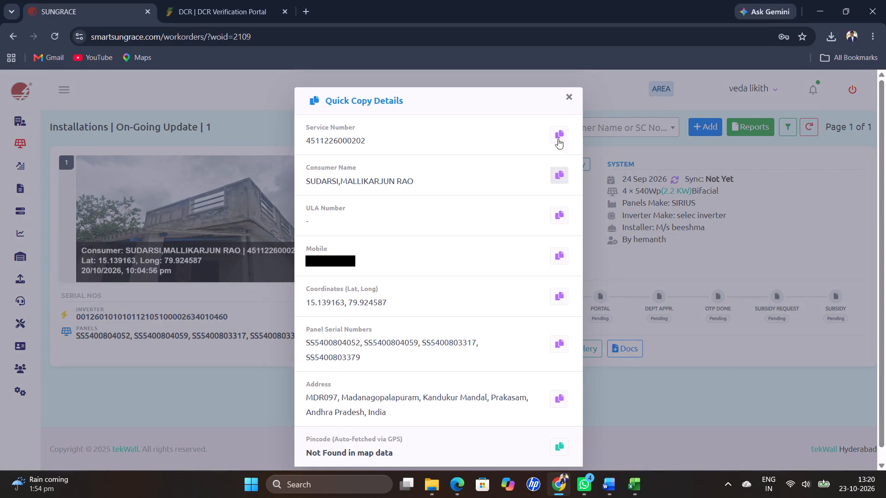
left_click(564, 102)
double_click(559, 125)
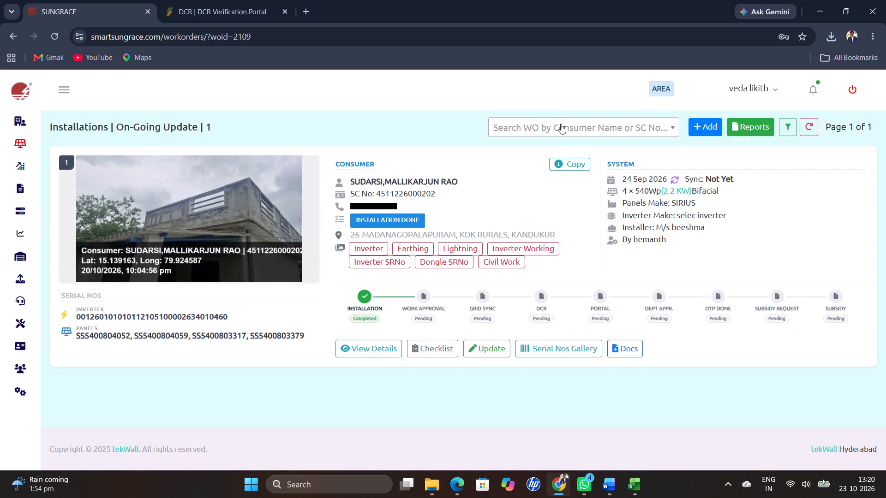
Return to the Total installations list.
left_click(561, 124)
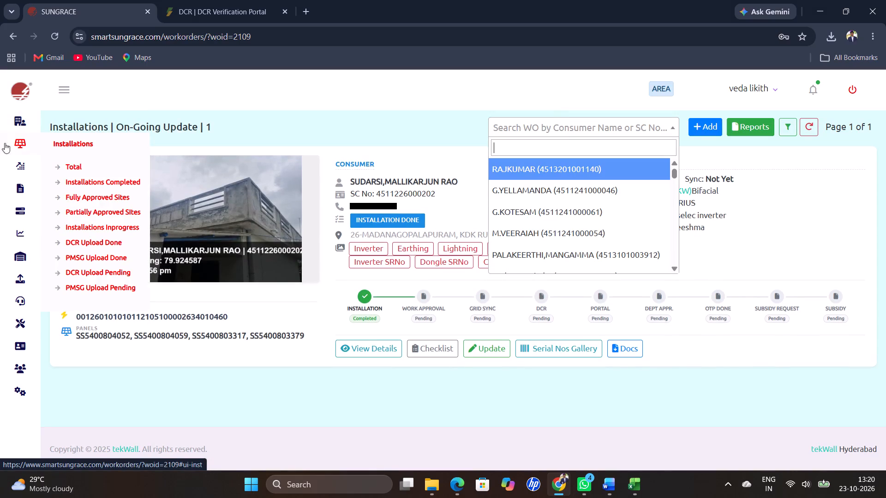
left_click_drag(67, 159, 74, 164)
triple_click(78, 163)
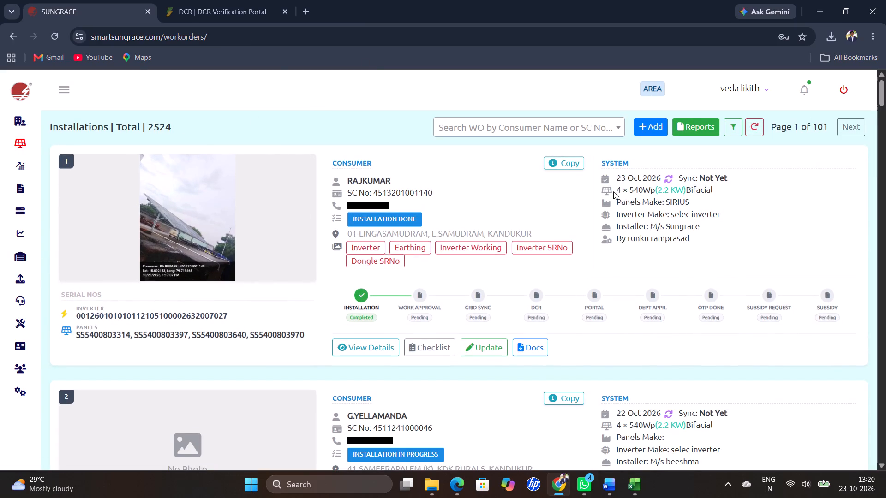
Download the Installation Report for all installations and open the downloaded workbook in Excel.
left_click(700, 131)
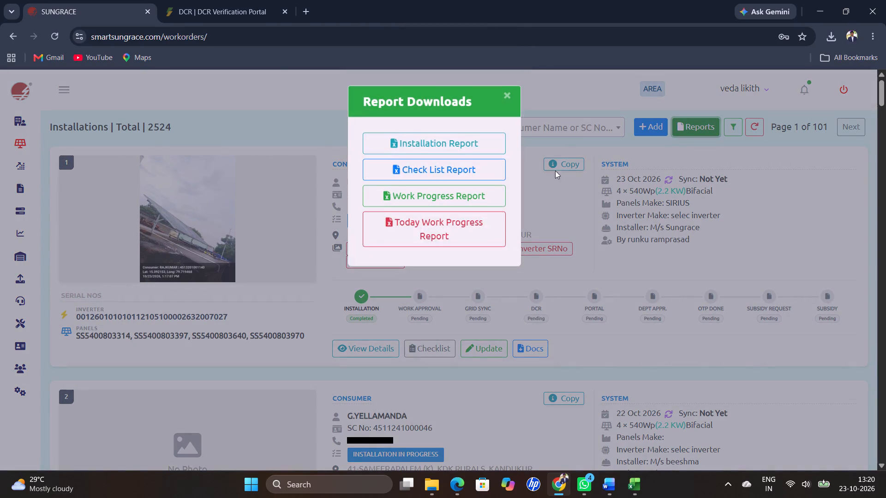
left_click(423, 142)
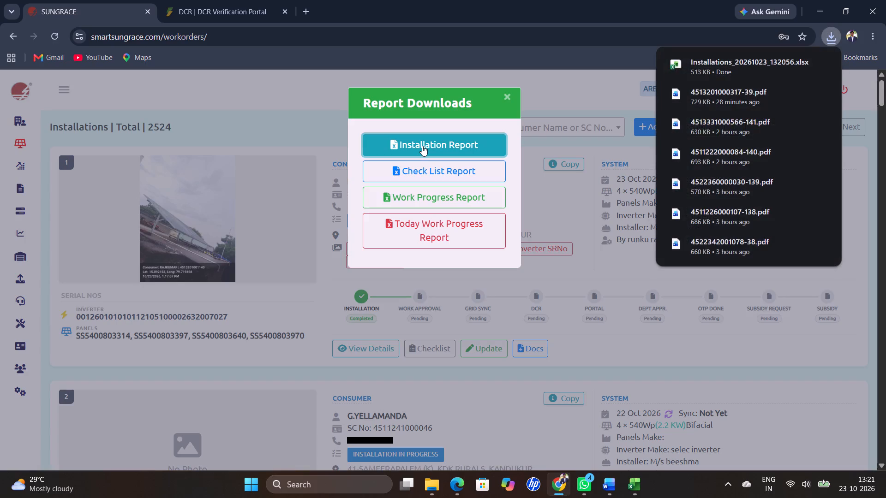
left_click(694, 77)
left_click(694, 77)
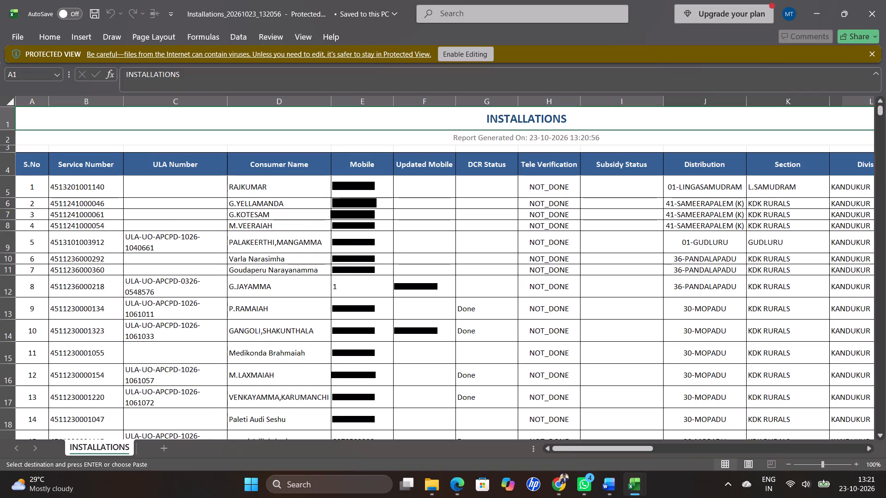
Enable editing of the report and add filters to the header row 4.
left_click(480, 54)
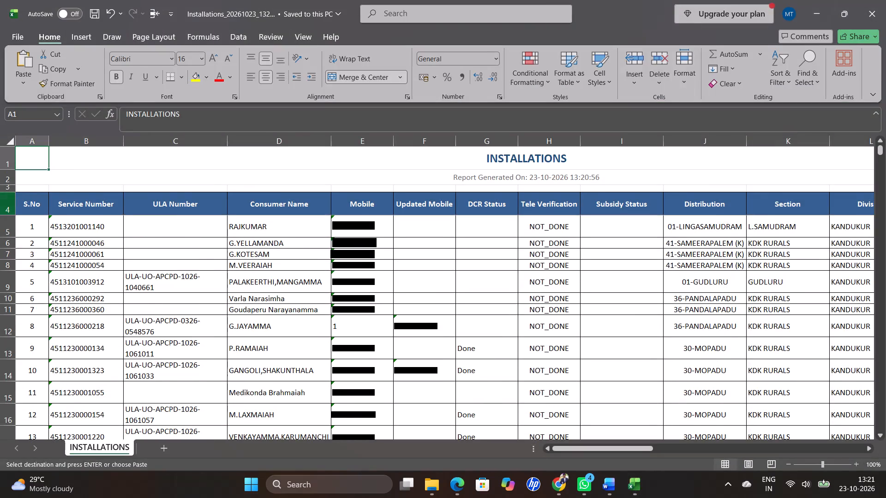
left_click(3, 206)
left_click(782, 72)
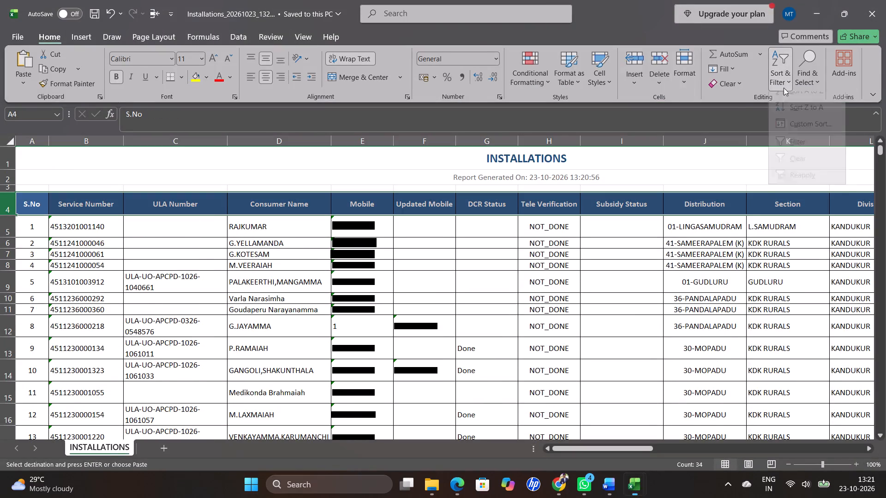
left_click(786, 149)
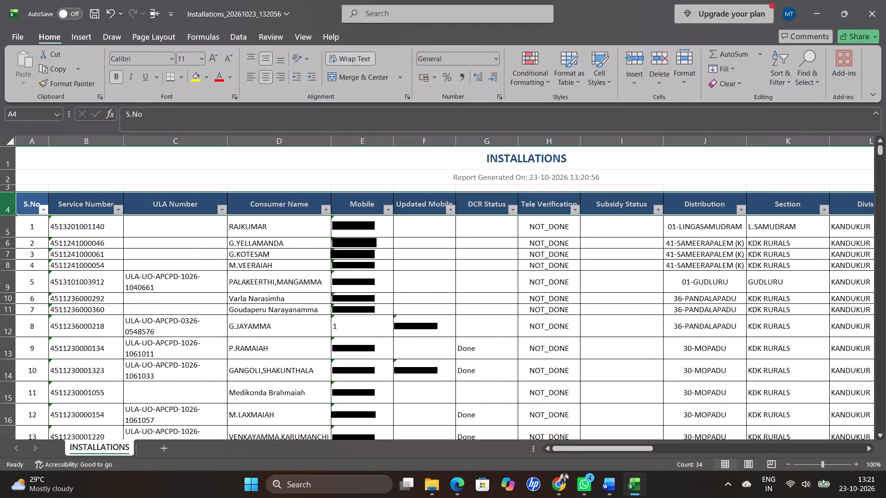
Filter the DCR Status column to exclude Done, keeping only blank entries.
left_click(511, 213)
left_click(547, 353)
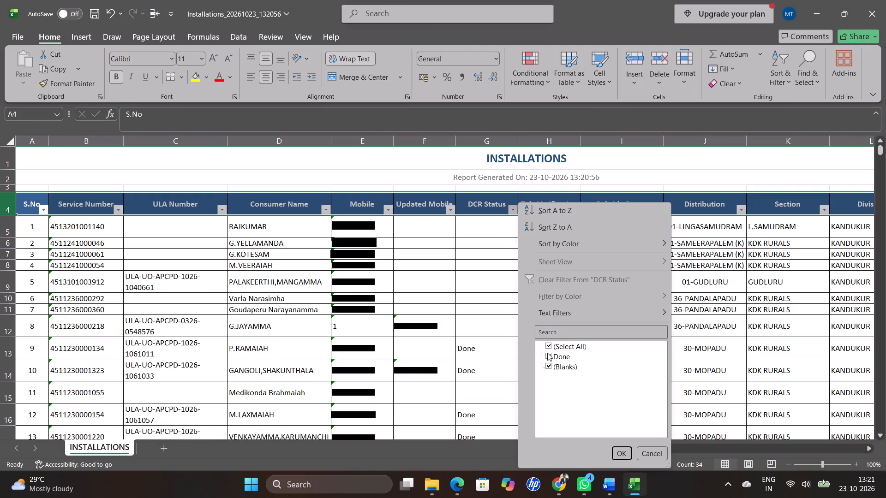
left_click(620, 454)
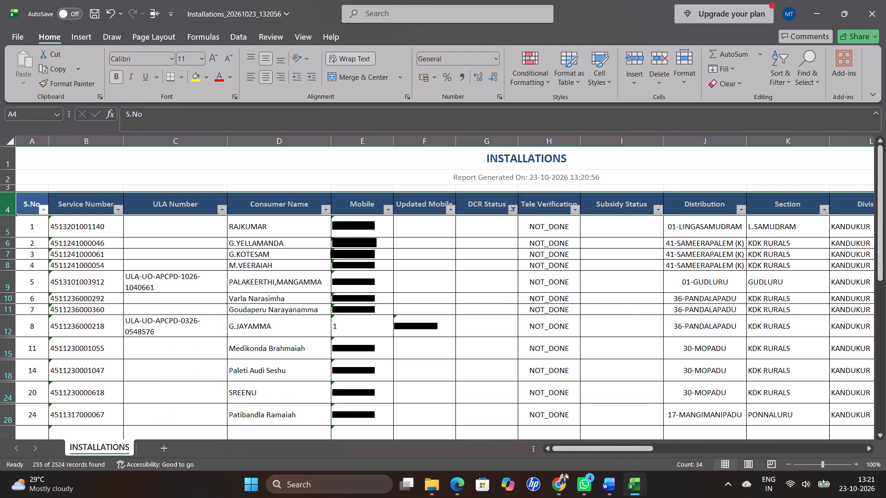
Filter the ULA Number column to exclude blanks, keeping only rows that have a ULA number.
double_click(223, 211)
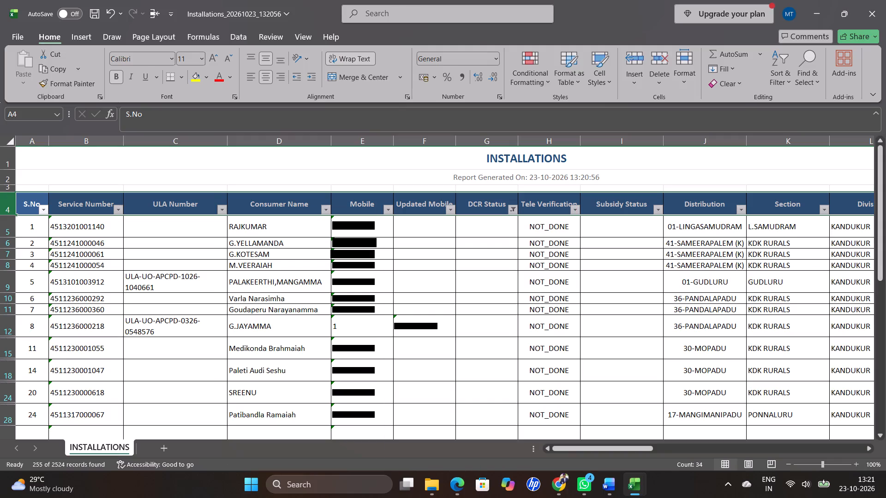
left_click(221, 209)
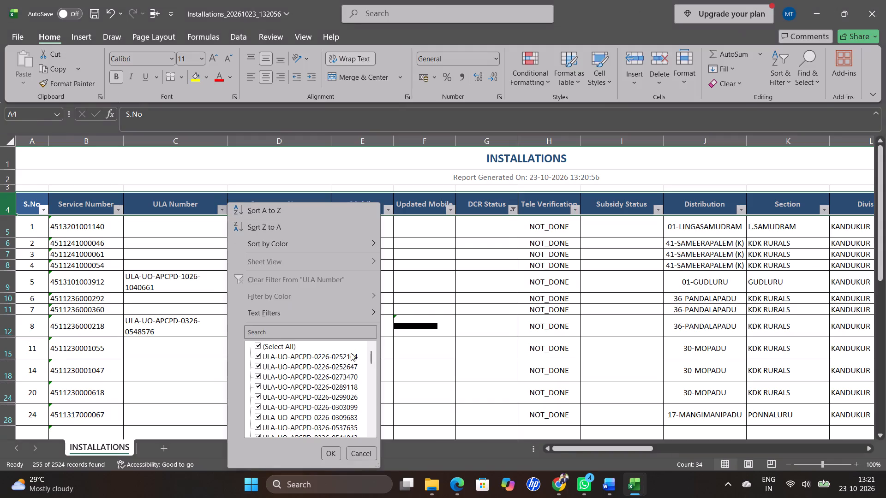
left_click_drag(371, 357, 374, 435)
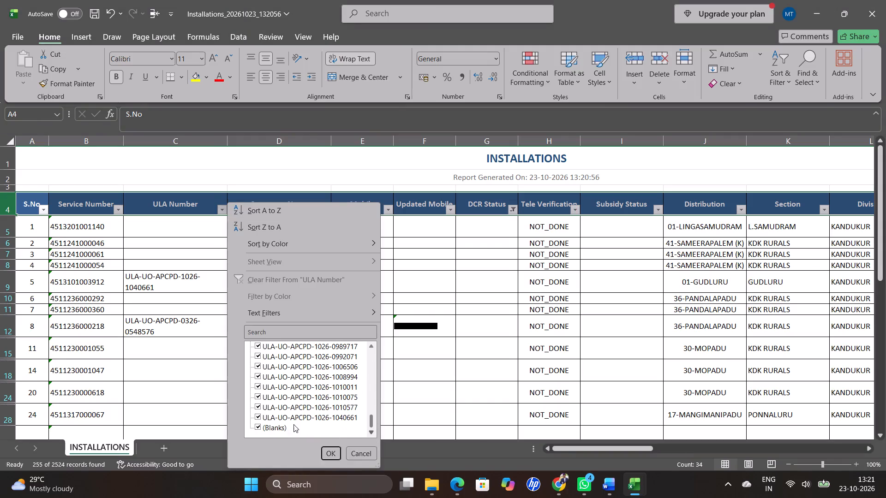
left_click(266, 428)
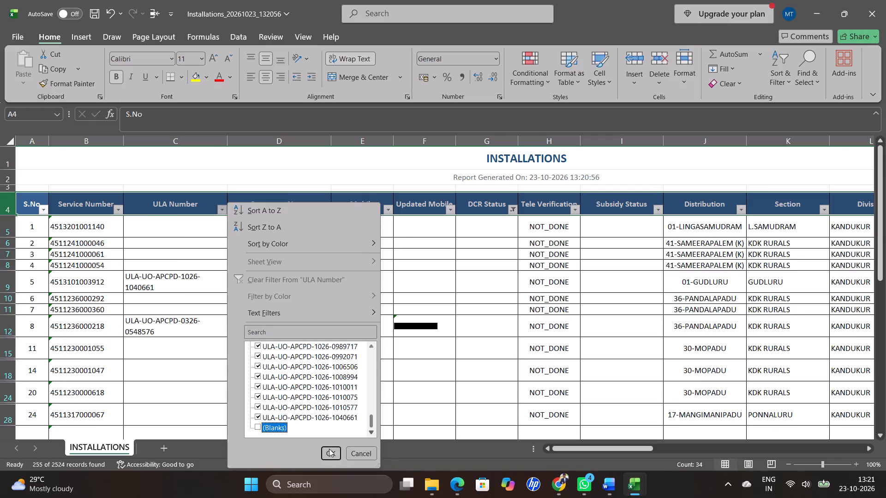
left_click(329, 449)
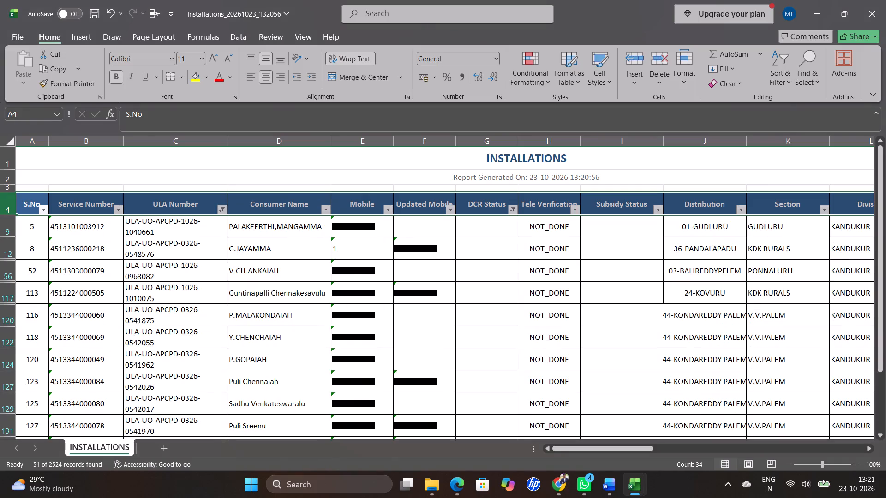
Look through the filtered installations that have a ULA number but no DCR status.
scroll(468, 286, "down", 10)
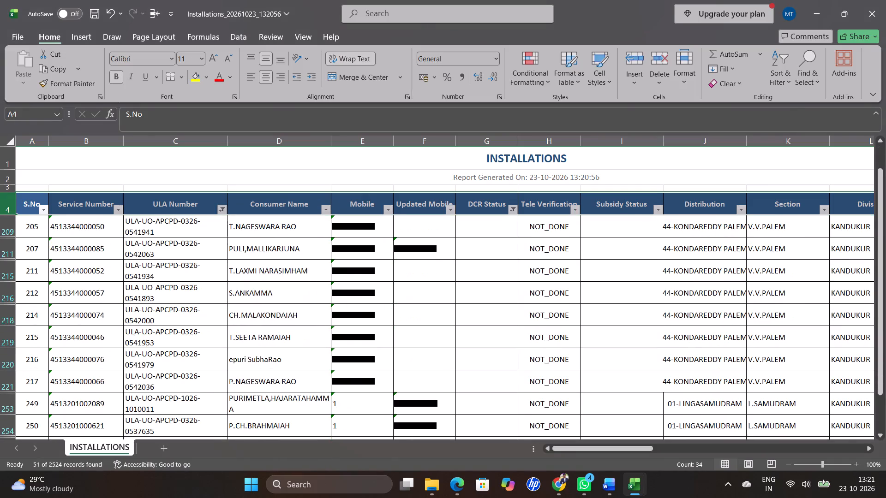
scroll(479, 273, "down", 18)
scroll(500, 272, "down", 4)
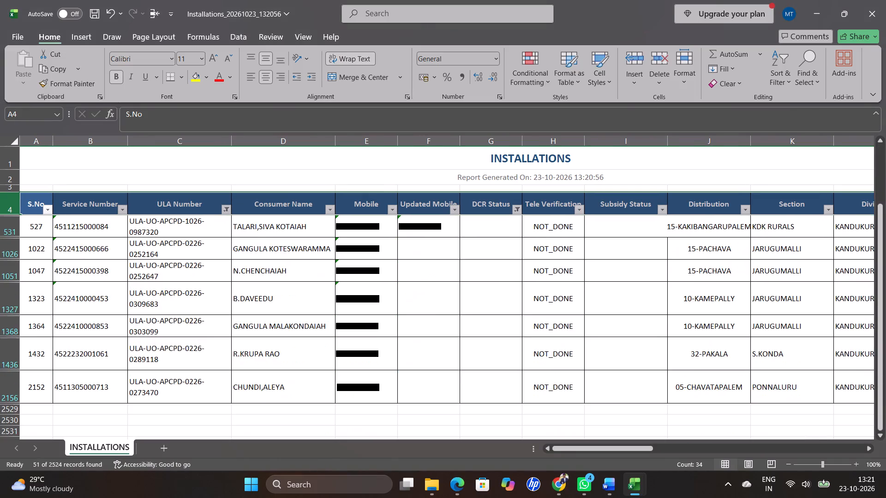
scroll(503, 274, "down", 4)
scroll(549, 302, "up", 11)
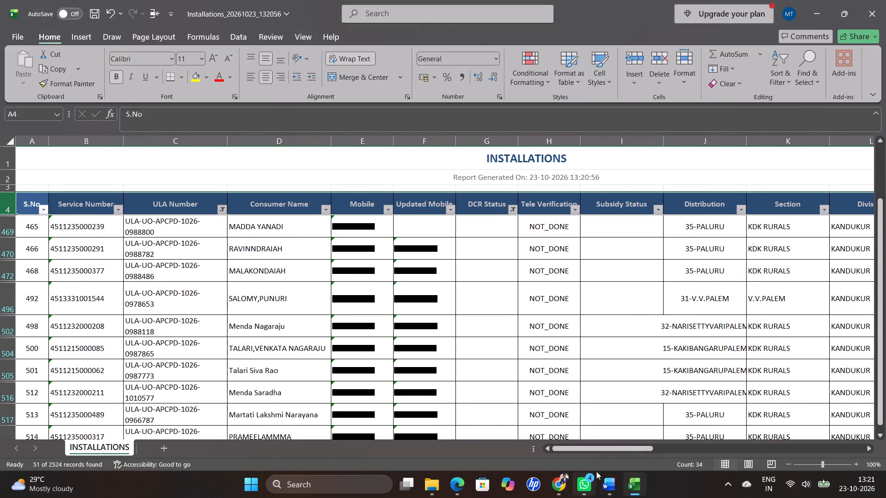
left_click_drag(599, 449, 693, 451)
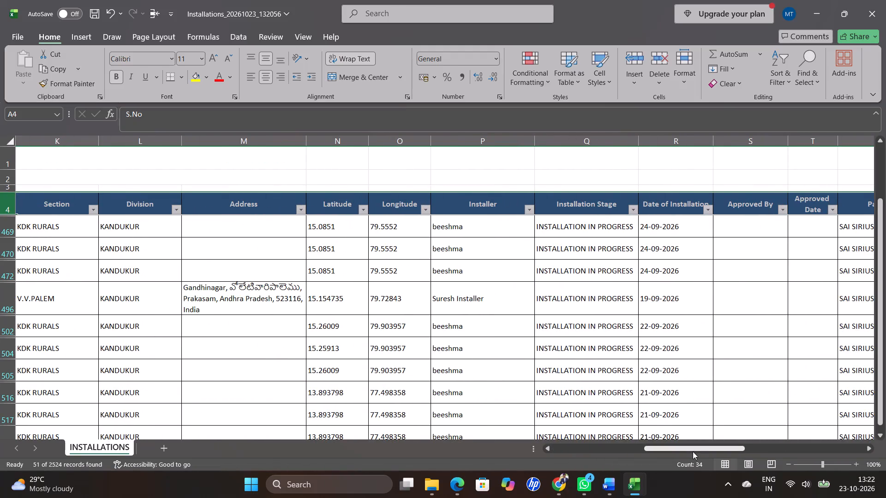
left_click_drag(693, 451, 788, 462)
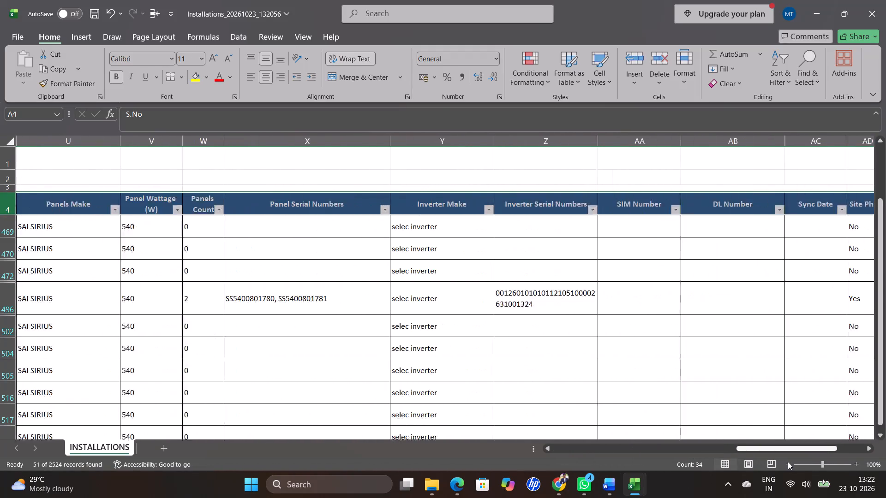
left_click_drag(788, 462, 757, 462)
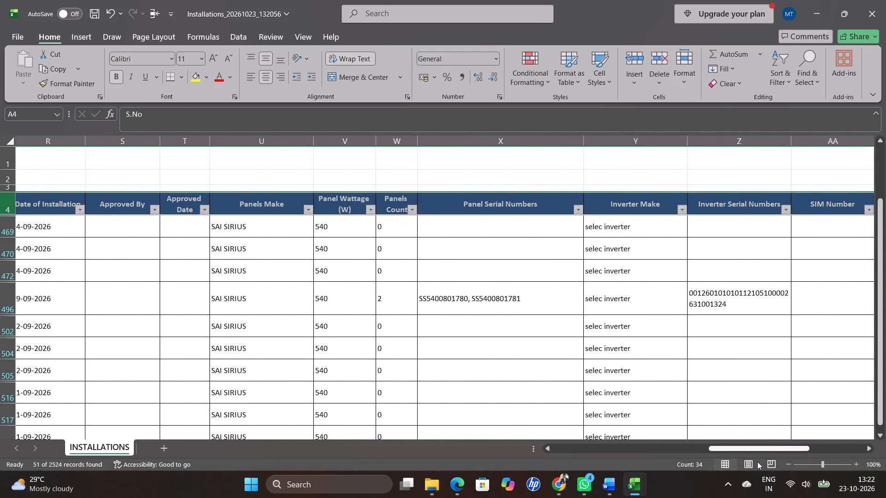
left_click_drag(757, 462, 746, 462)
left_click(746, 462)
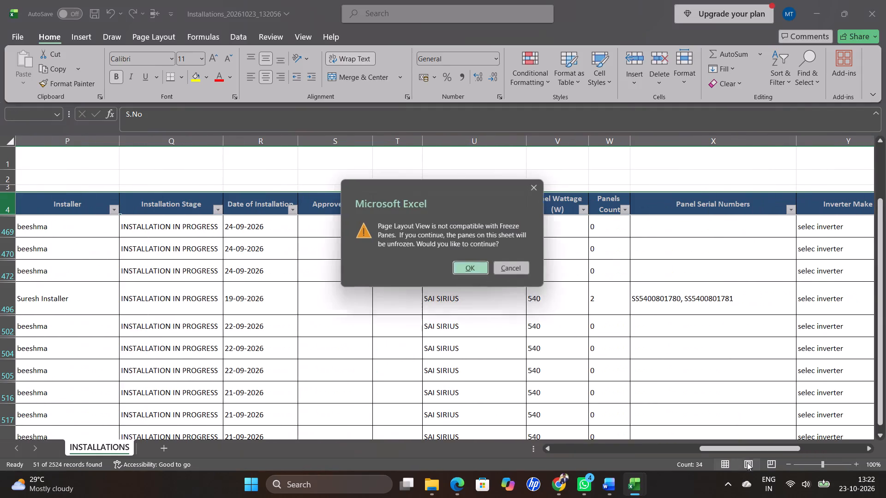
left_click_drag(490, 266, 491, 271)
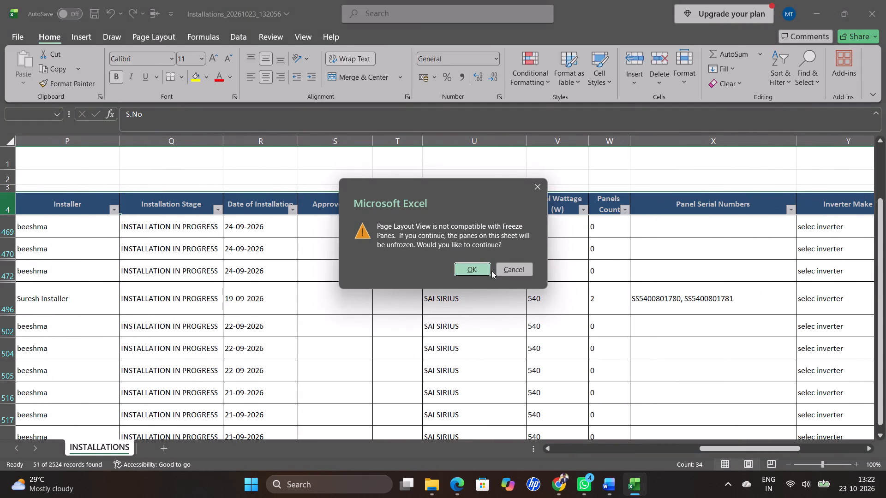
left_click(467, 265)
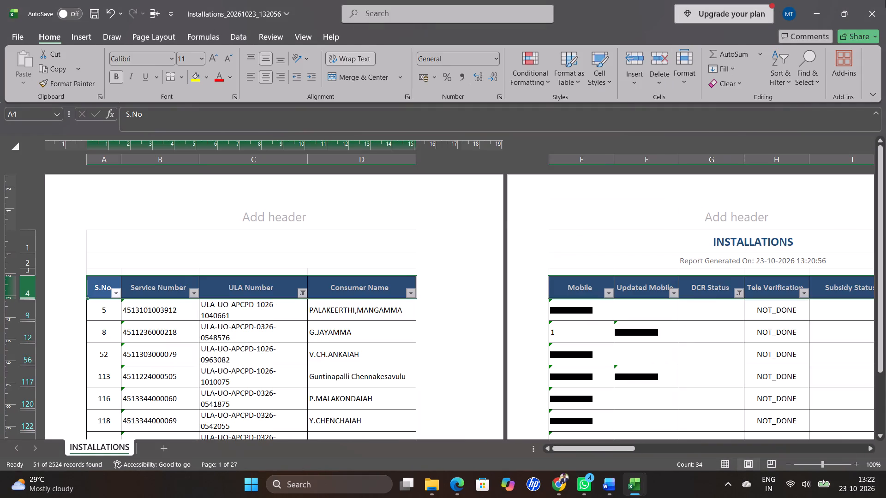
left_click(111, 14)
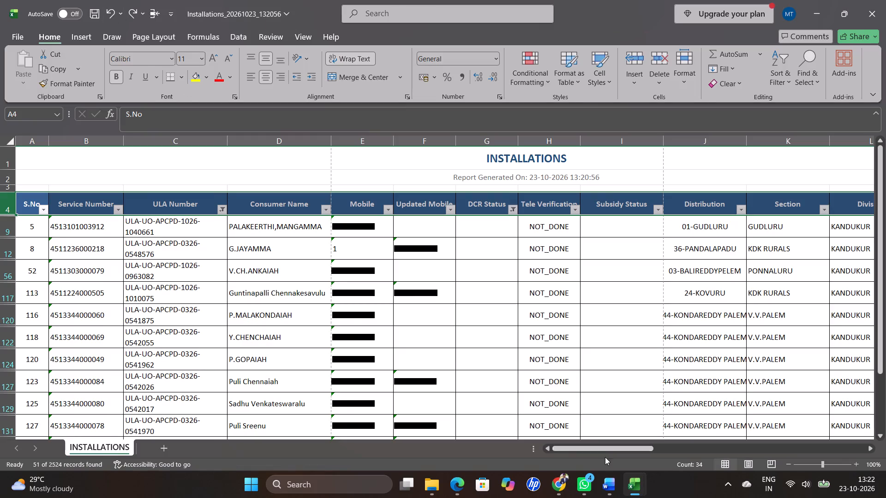
Exclude blanks in the Panel Serial Numbers column filter.
left_click_drag(606, 456, 660, 453)
left_click_drag(641, 446, 676, 444)
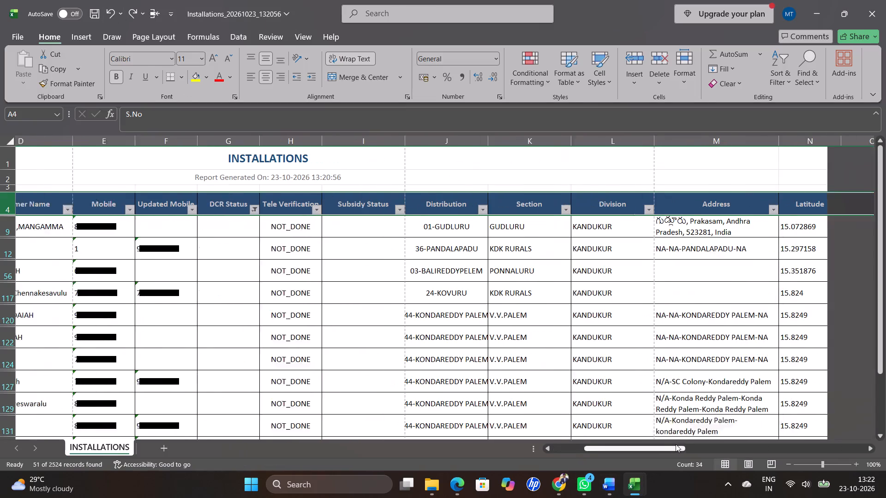
left_click_drag(676, 444, 681, 443)
left_click(681, 443)
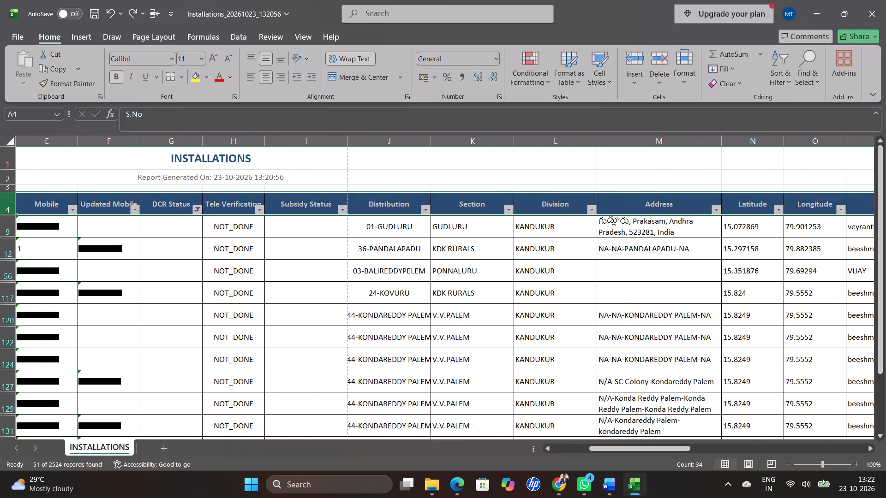
left_click_drag(665, 448, 679, 447)
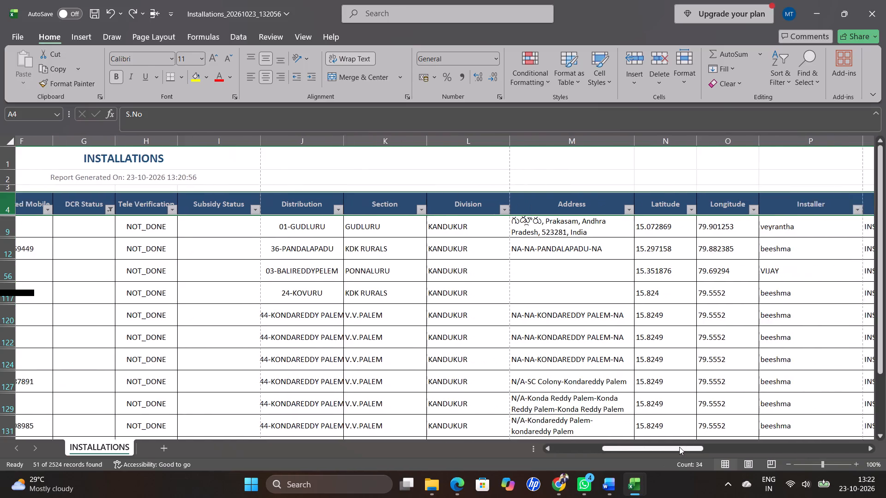
left_click_drag(679, 447, 787, 446)
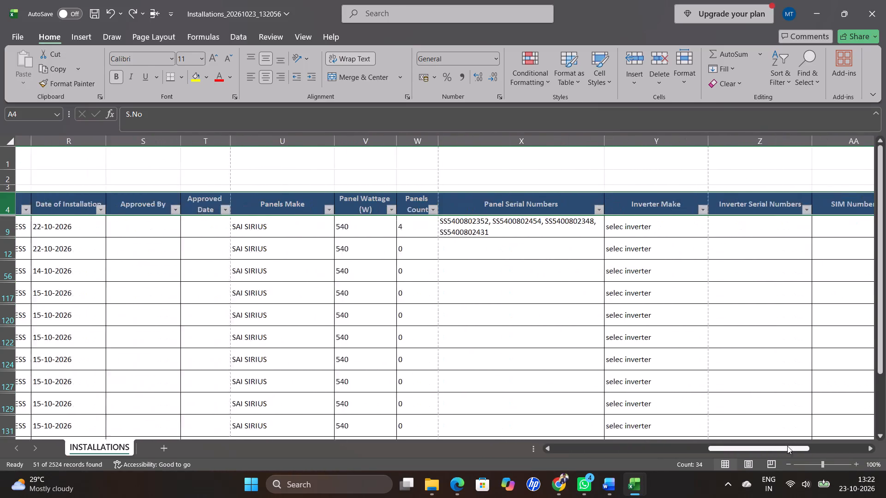
left_click_drag(787, 446, 818, 449)
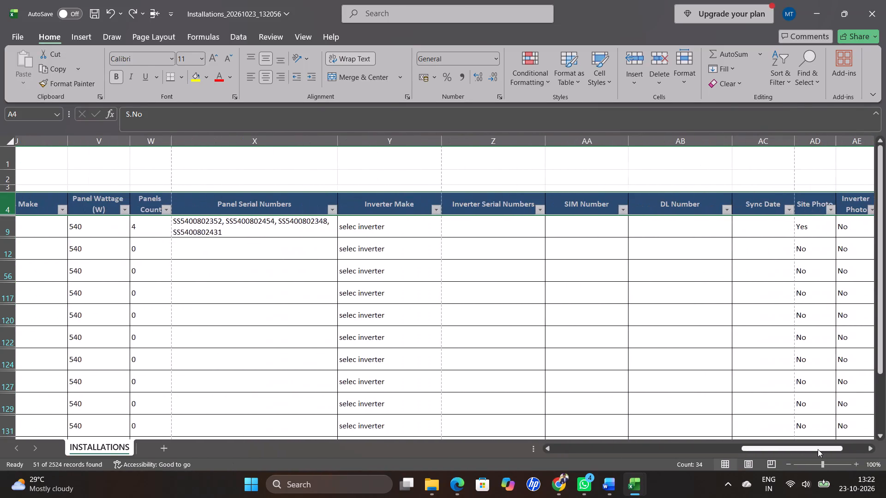
left_click_drag(818, 449, 768, 460)
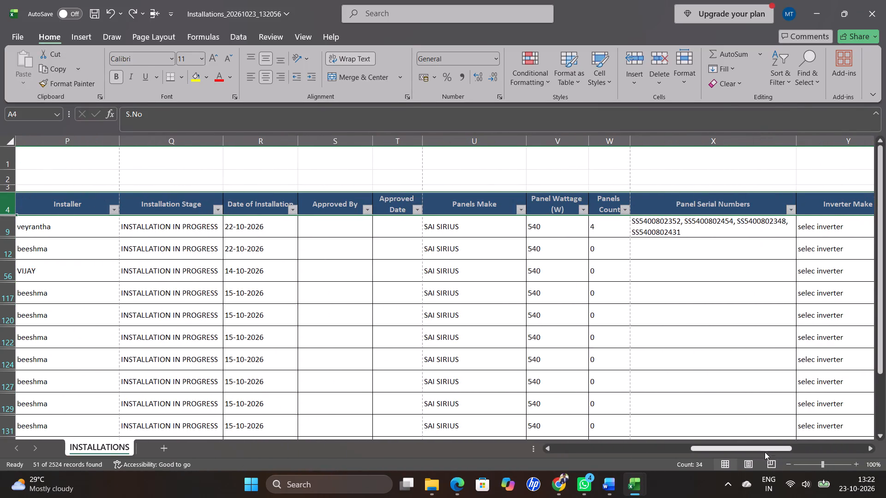
left_click(786, 213)
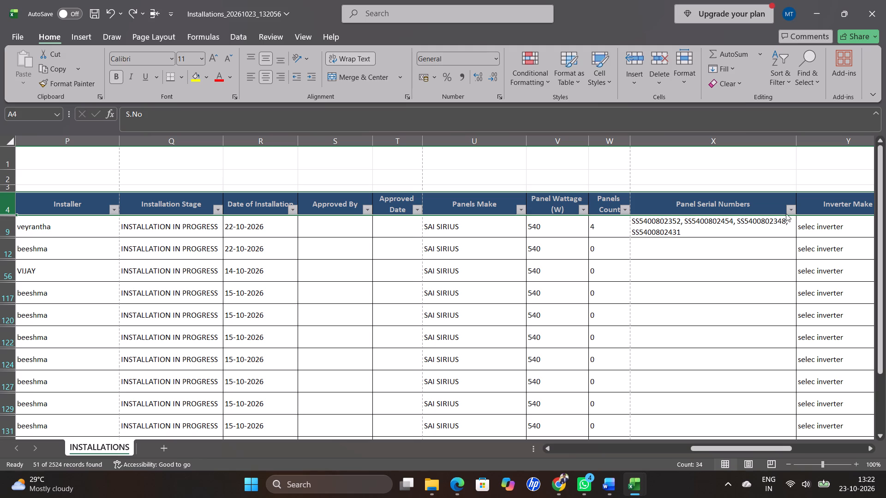
left_click(792, 206)
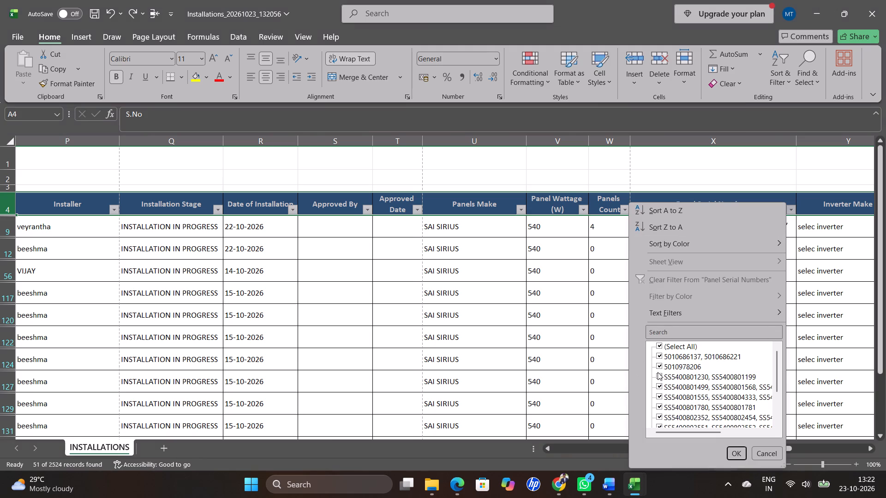
scroll(670, 366, "down", 4)
scroll(678, 410, "down", 2)
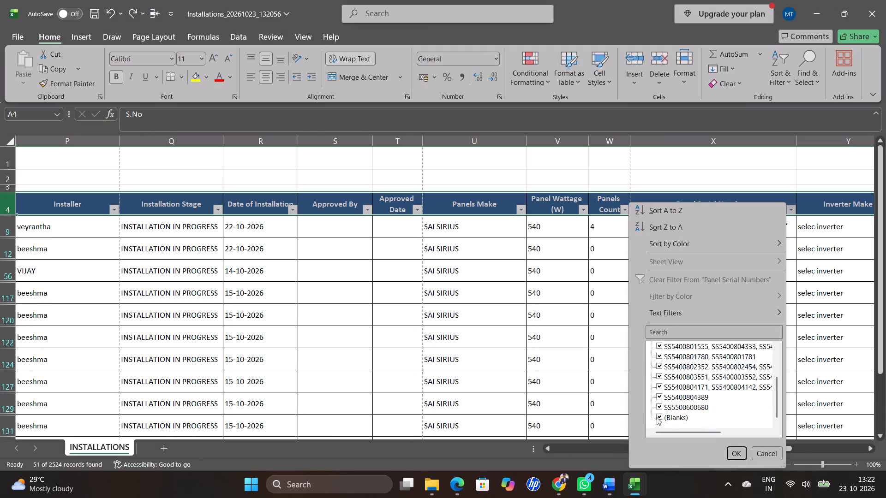
left_click(660, 412)
left_click(739, 461)
left_click_drag(729, 443, 741, 470)
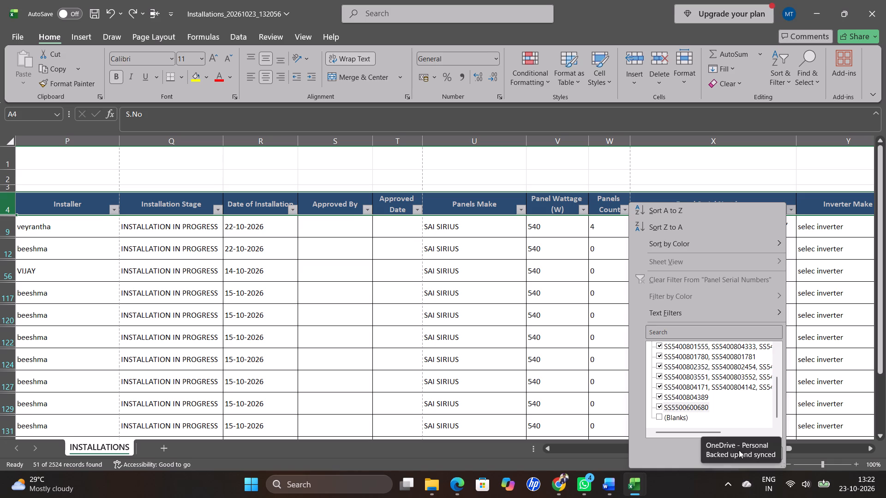
left_click(661, 406)
left_click(659, 395)
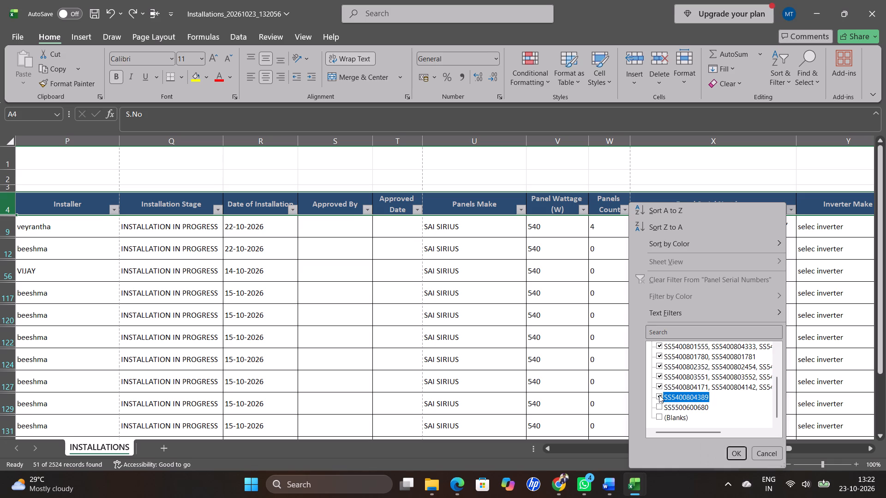
left_click_drag(695, 433, 699, 435)
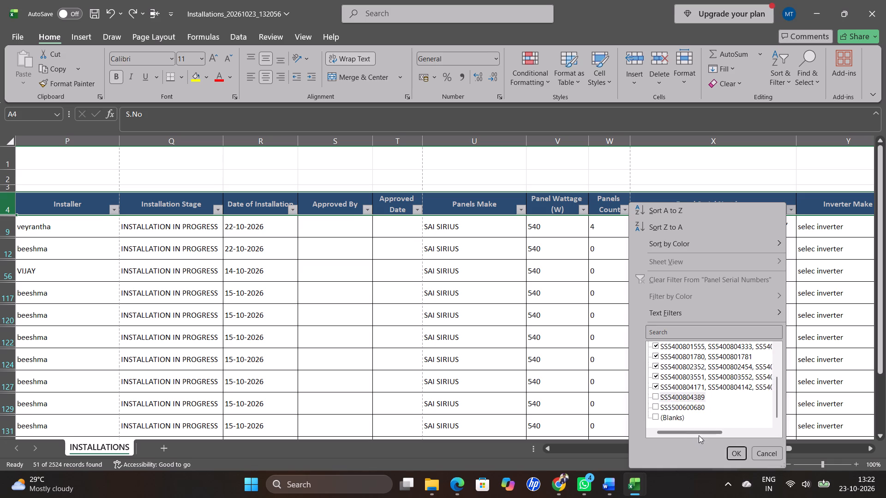
left_click_drag(699, 435, 693, 434)
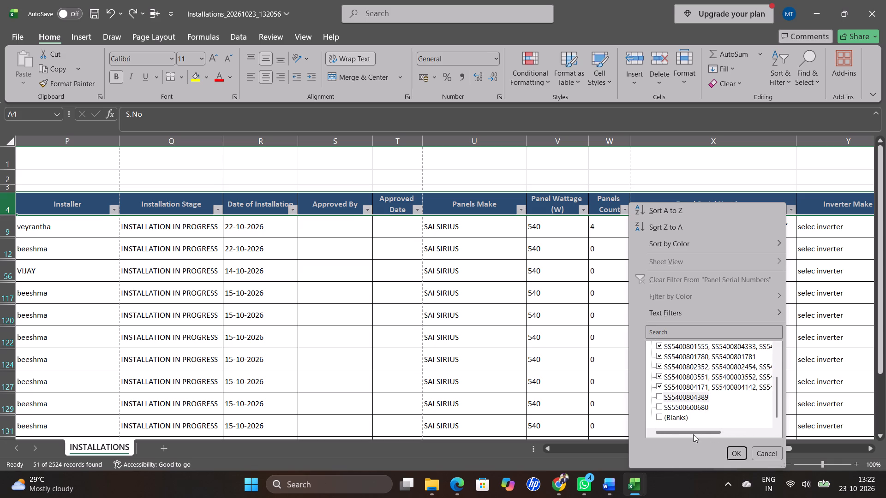
left_click_drag(693, 434, 685, 435)
left_click(659, 384)
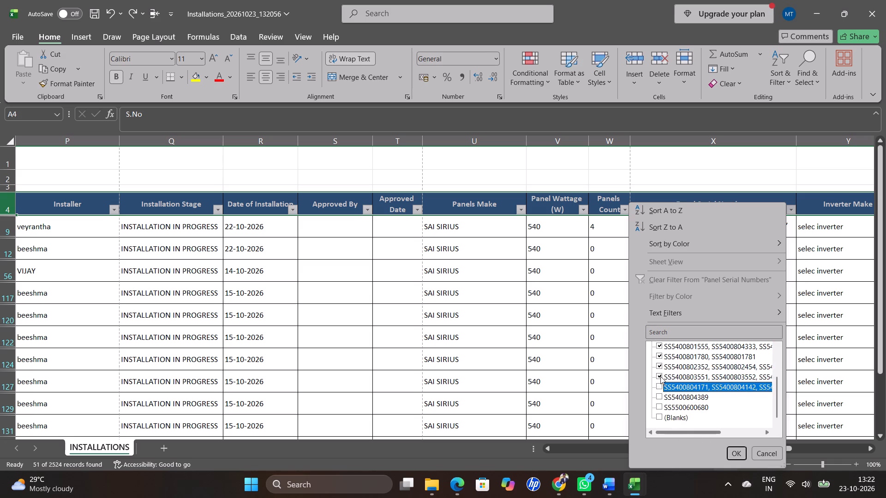
left_click(660, 376)
Examine the full panel serial lists of the filter entries, including the parts cut off in the list.
left_click_drag(671, 431, 688, 432)
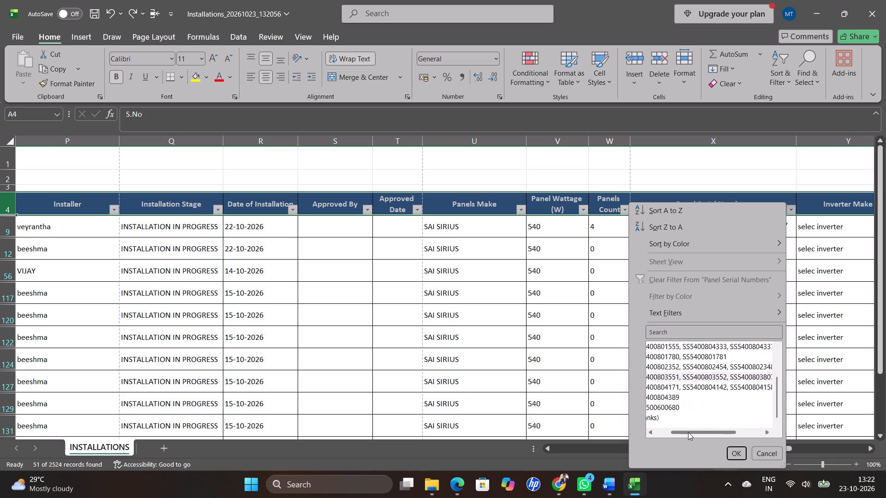
left_click_drag(688, 432, 670, 431)
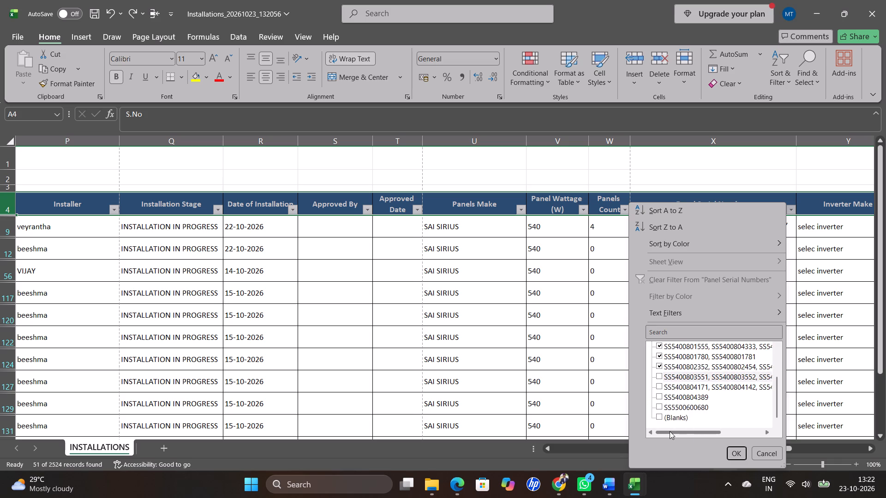
left_click_drag(670, 431, 680, 435)
left_click(679, 435)
left_click_drag(679, 435, 681, 435)
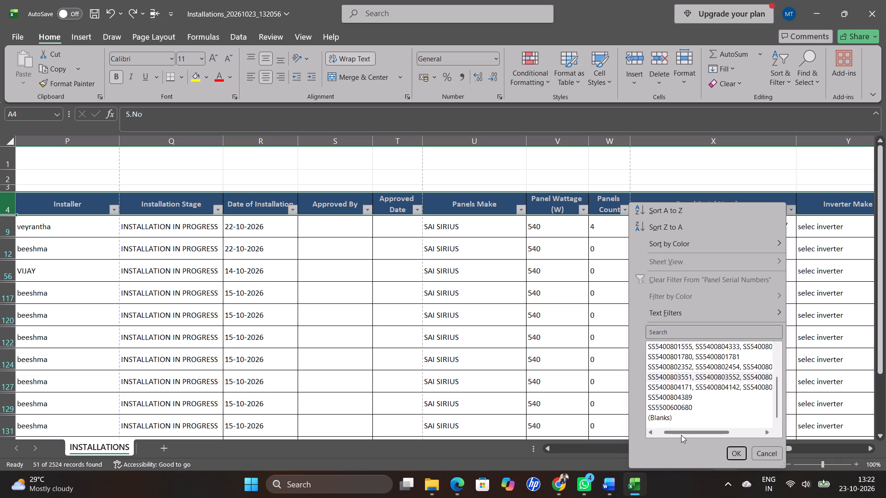
left_click_drag(681, 435, 714, 436)
left_click(714, 436)
scroll(712, 406, "up", 5)
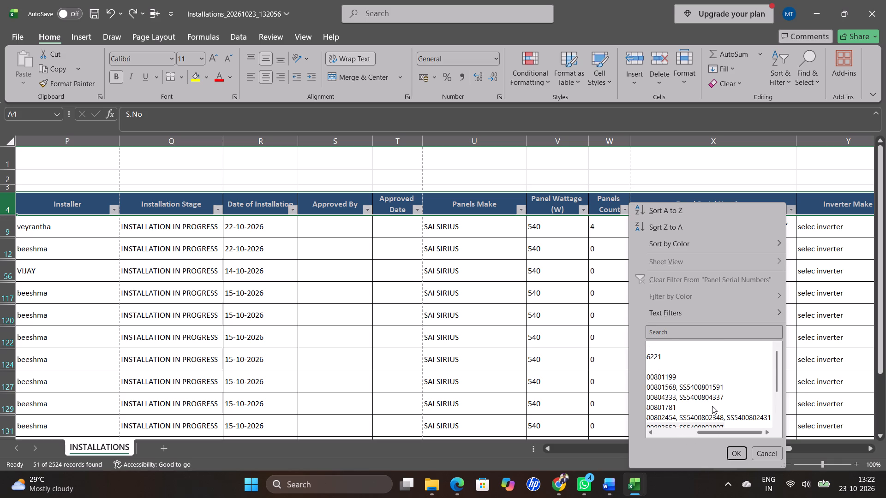
scroll(712, 406, "down", 1)
left_click_drag(715, 427, 700, 427)
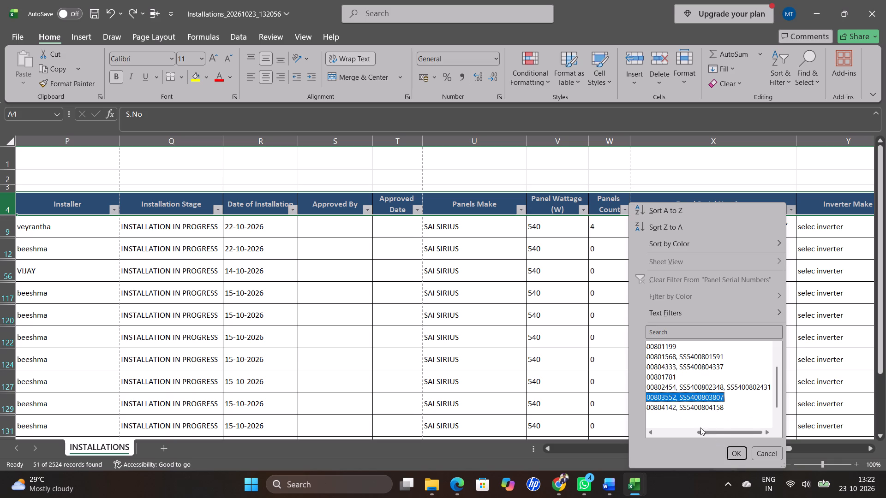
left_click_drag(700, 427, 620, 432)
triple_click(647, 431)
left_click(647, 431)
left_click_drag(647, 431, 651, 431)
left_click(660, 375)
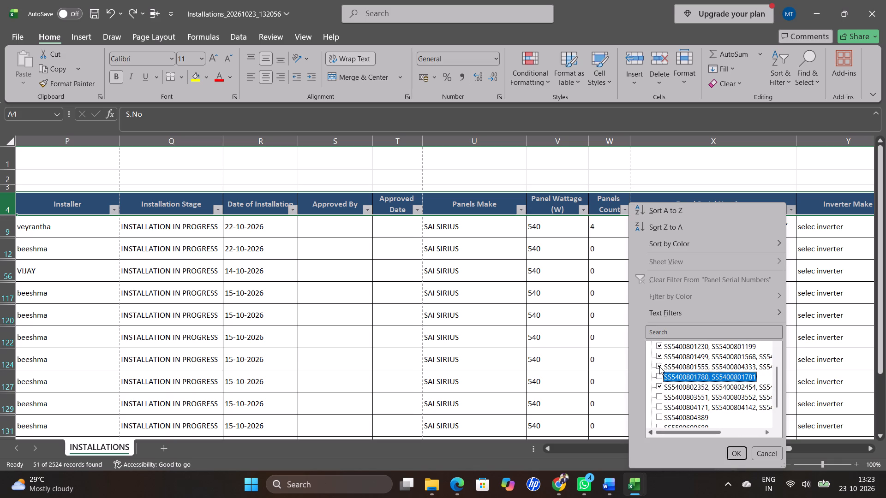
left_click(659, 366)
left_click(655, 355)
left_click(659, 346)
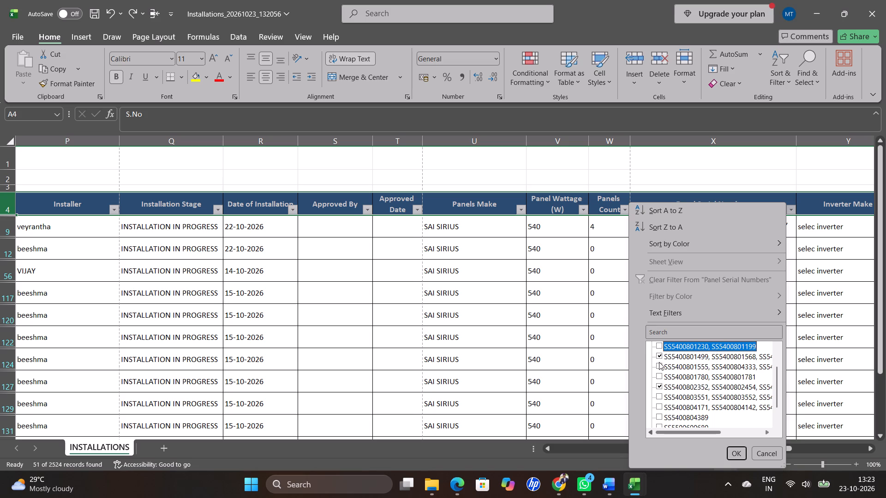
left_click(661, 353)
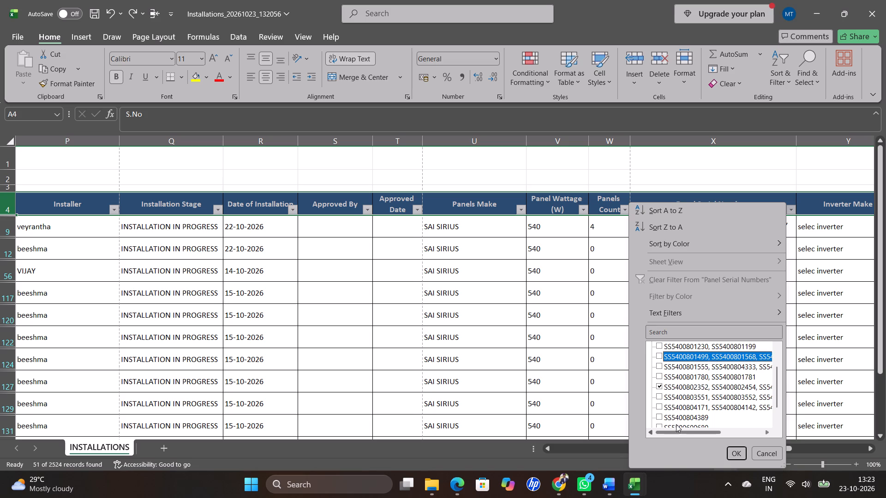
scroll(685, 410, "up", 4)
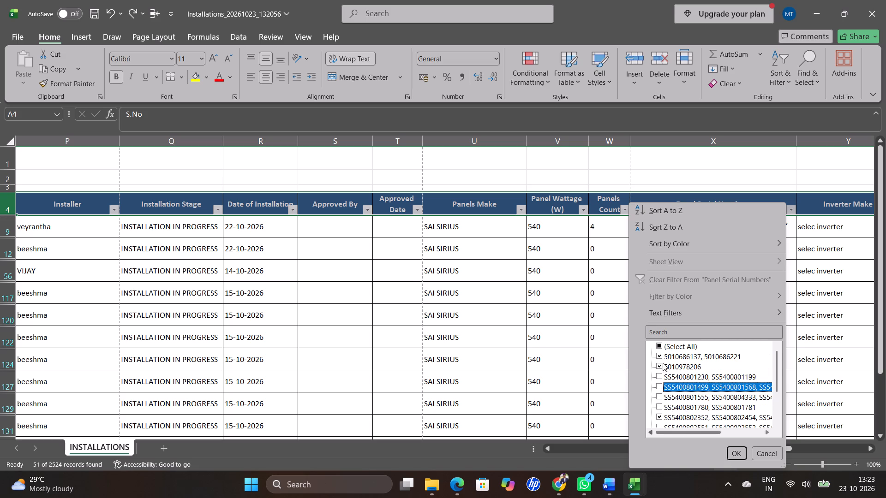
double_click(661, 366)
left_click(656, 352)
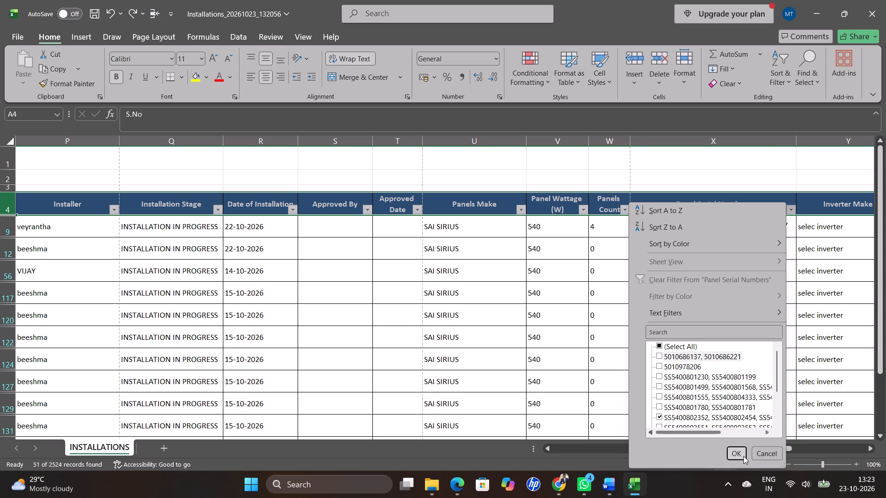
left_click(740, 452)
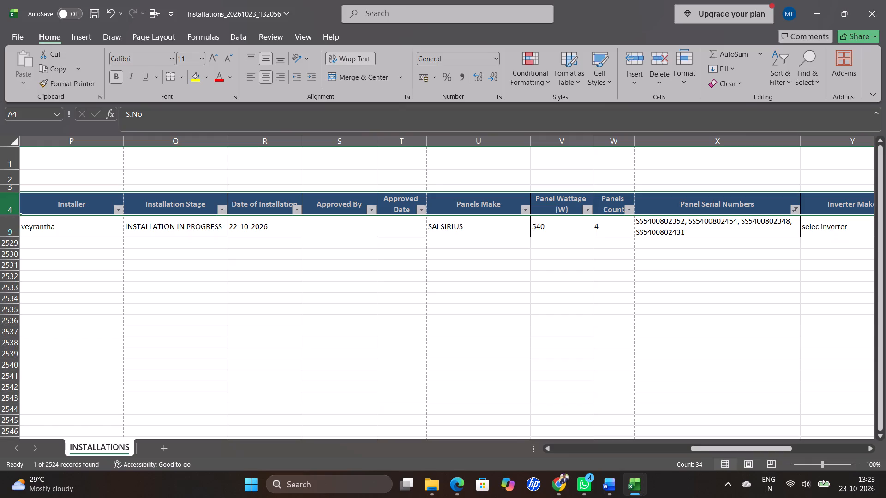
Review the remaining filtered installation record across all its columns, from the service number to the inverter details.
left_click_drag(707, 445, 532, 447)
left_click(121, 233)
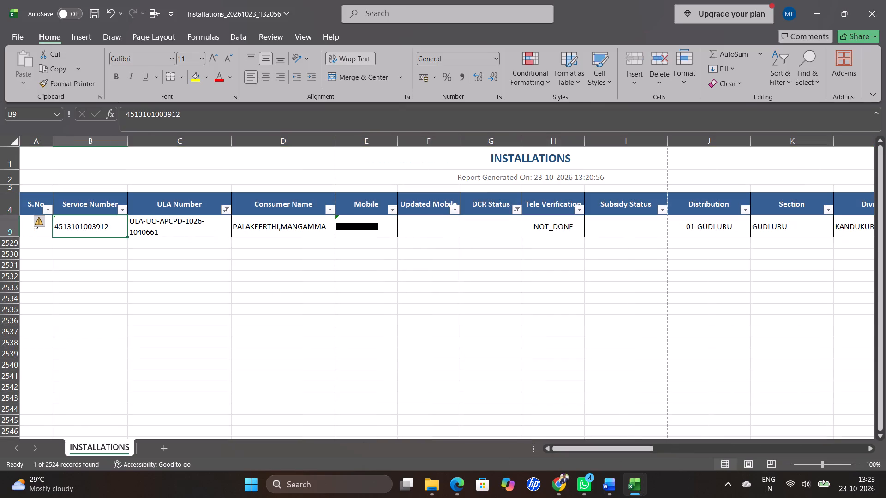
key("Right")
key("Right")
key("Right")
key("Right")
key("Right")
key("Right")
key("Right")
key("Right")
key("Right")
key("Right")
key("Right")
key("Right")
key("Right")
key("Right")
key("Right")
key("Right")
key("Right")
key("Right")
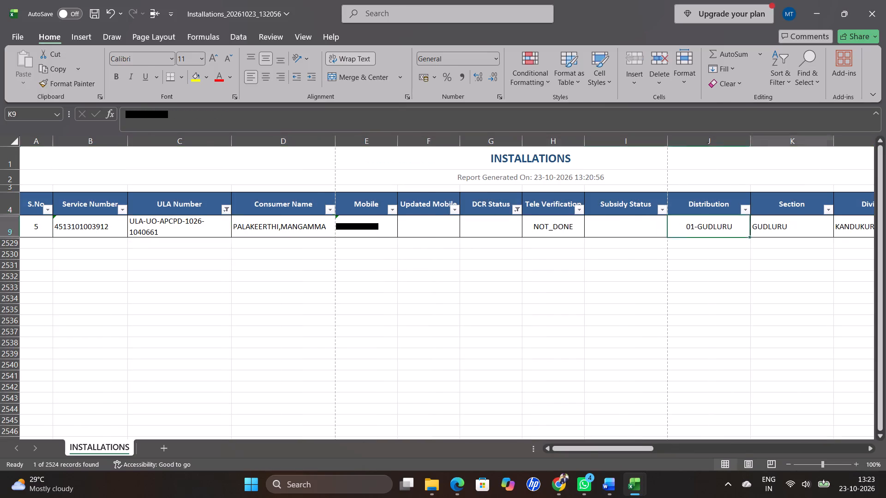
key("Right")
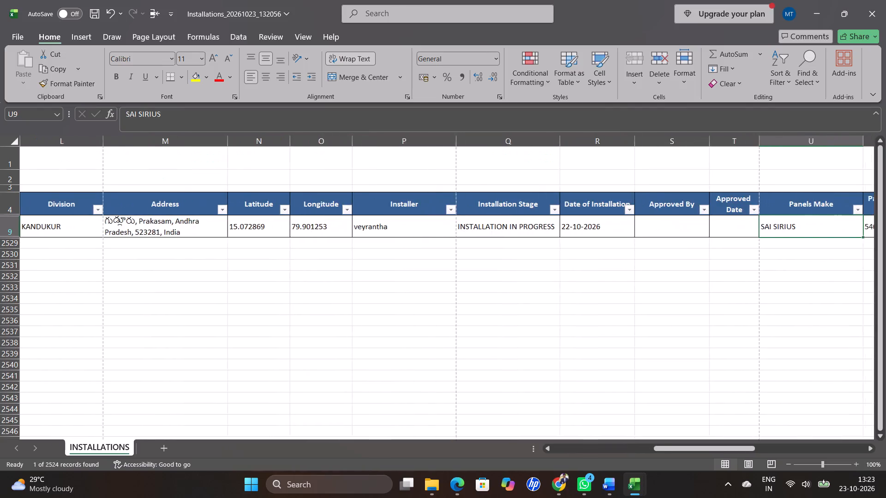
key("Right")
key("Right")
key("Right")
key("Right")
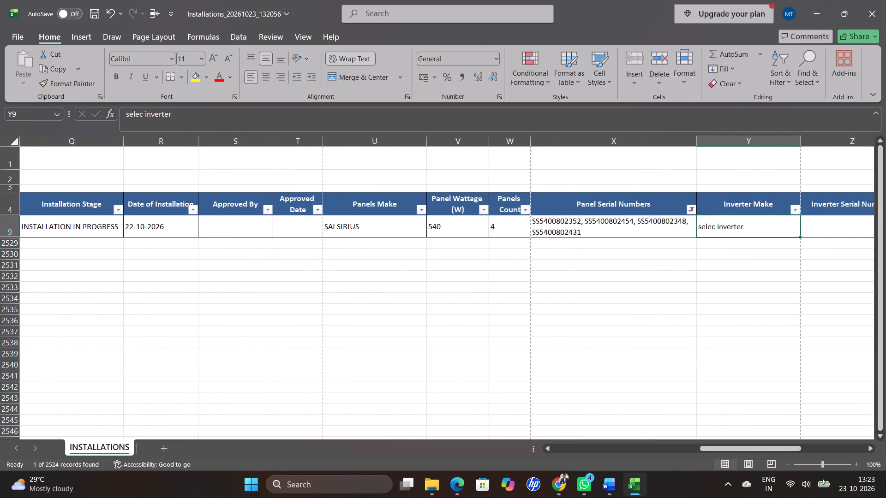
key("Right")
key("Right")
key("Left")
key("Left")
key("Left")
key("Left")
key("Left")
key("Left")
key("Left")
key("Left")
key("Left")
key("Left")
key("Left")
key("Left")
key("Left")
key("Left")
key("Left")
key("Left")
key("Left")
key("Left")
key("Left")
key("Left")
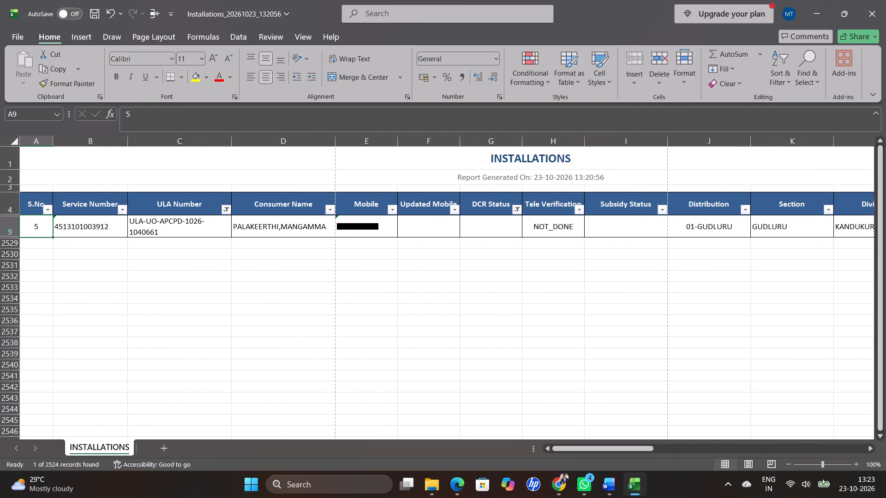
Copy the filtered record's service number and use it to find that installation in the Sungrace work orders in Chrome.
key("Right")
key("ctrl+c")
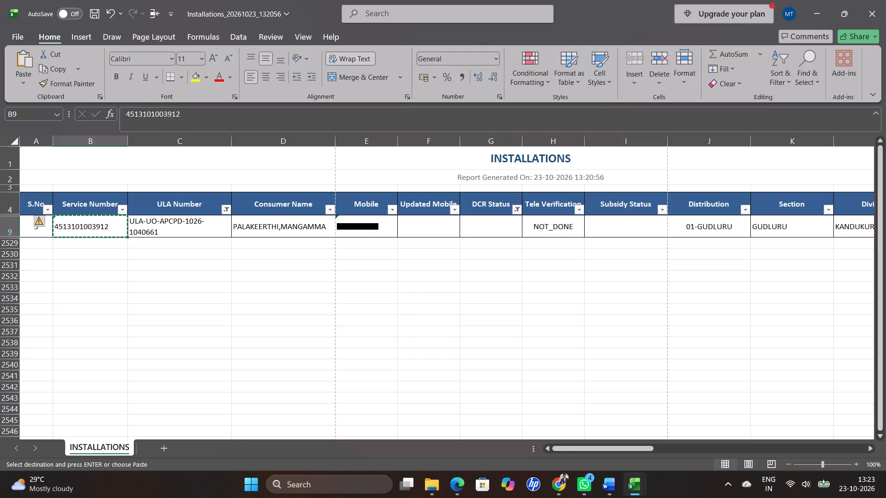
left_click(558, 456)
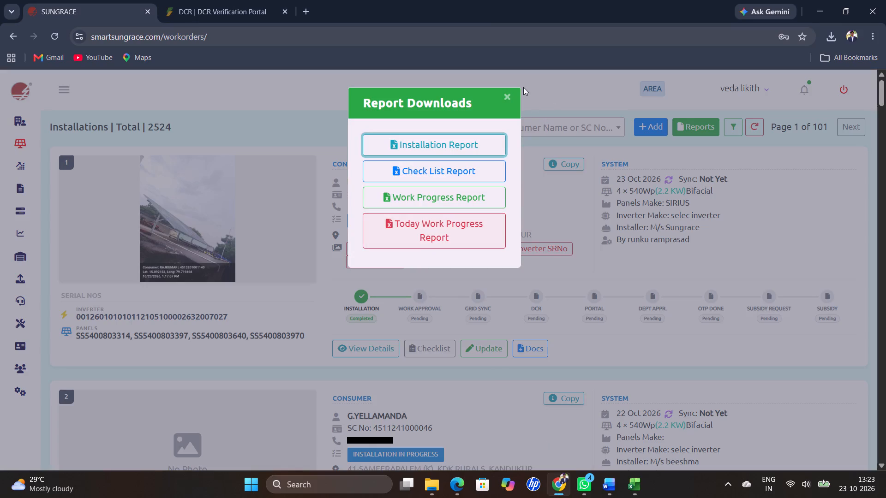
left_click(507, 95)
left_click(498, 126)
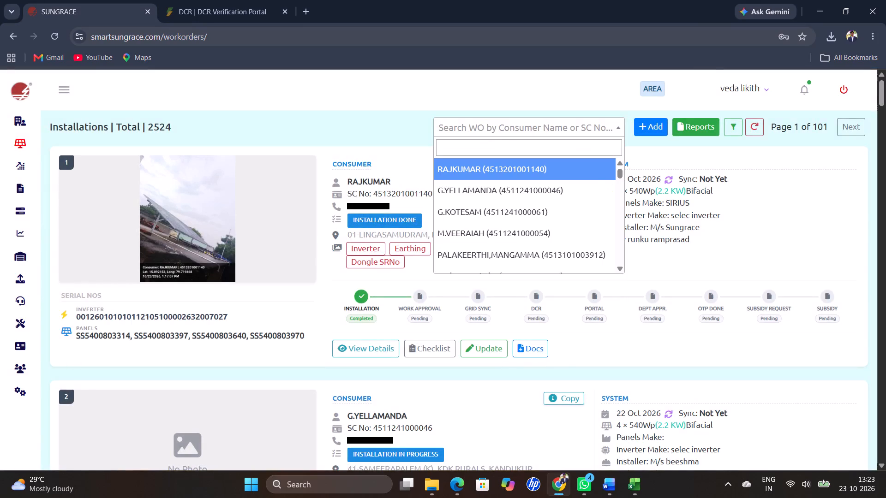
key("ctrl+v")
key("Return")
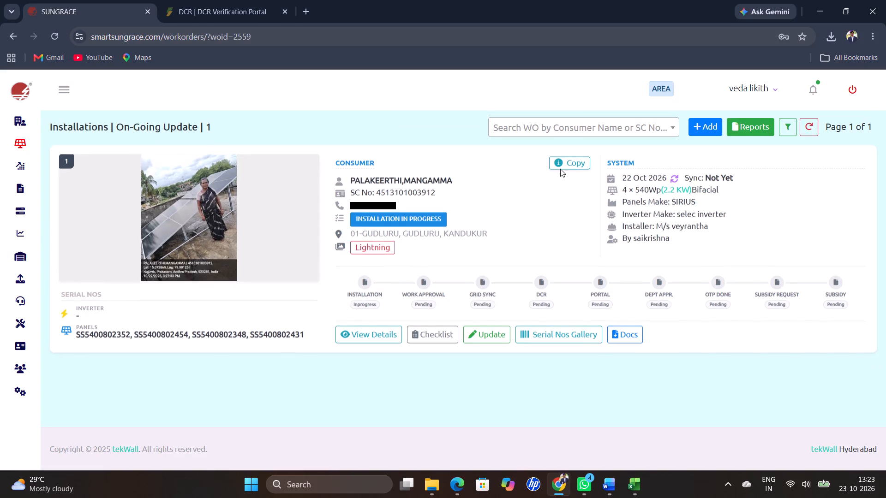
Copy the ULA number from the found installation's consumer details.
left_click_drag(566, 159, 565, 166)
double_click(559, 205)
double_click(559, 209)
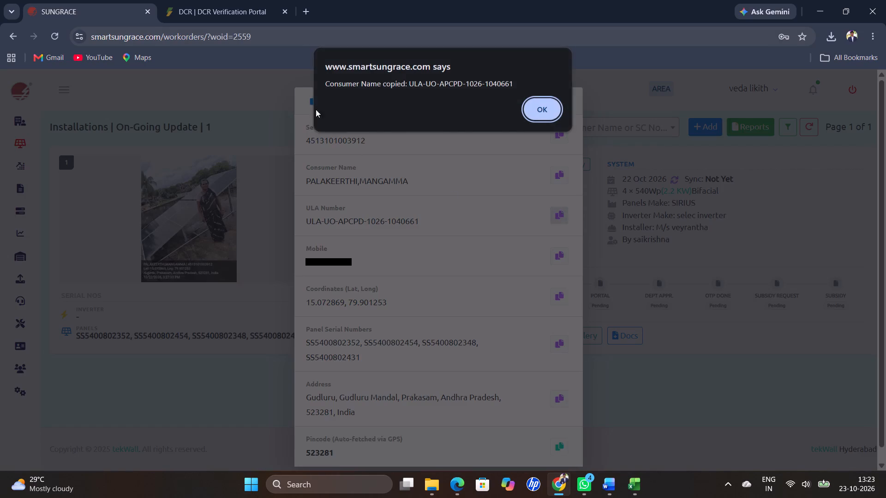
Start a new B2C consumer issue in the DCR Verification Portal and enter the copied ULA number as the Consumer Application Number.
left_click(211, 0)
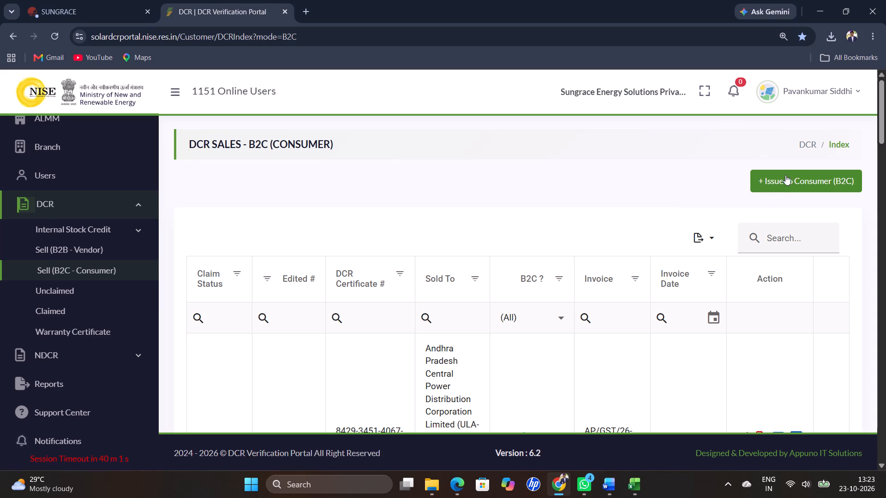
left_click(790, 170)
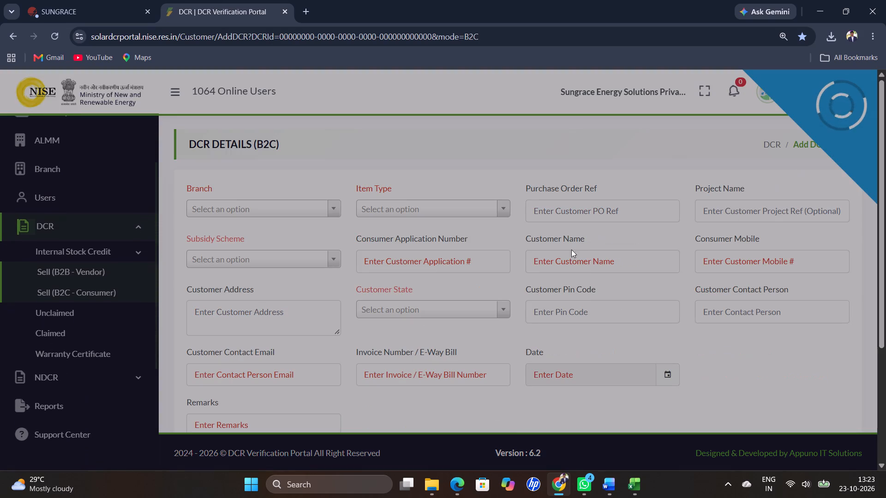
left_click(413, 259)
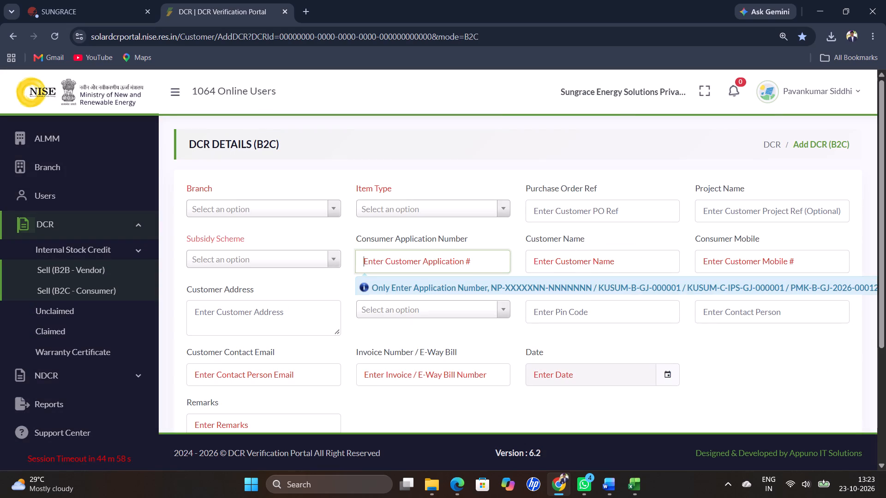
key("ctrl+v")
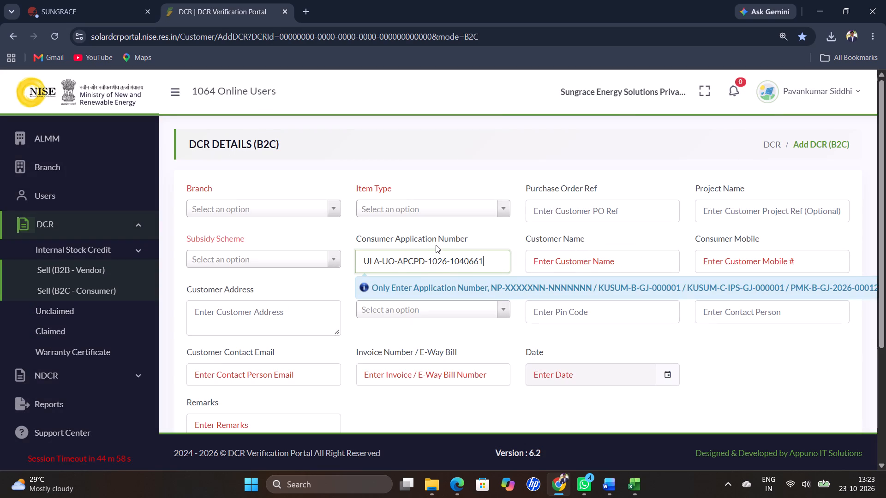
Set the branch to the Andhra Pradesh one, the subsidy scheme to PM Surya Ghar: Muft Bijli Yojana and the item type to Solar Panels.
left_click(300, 207)
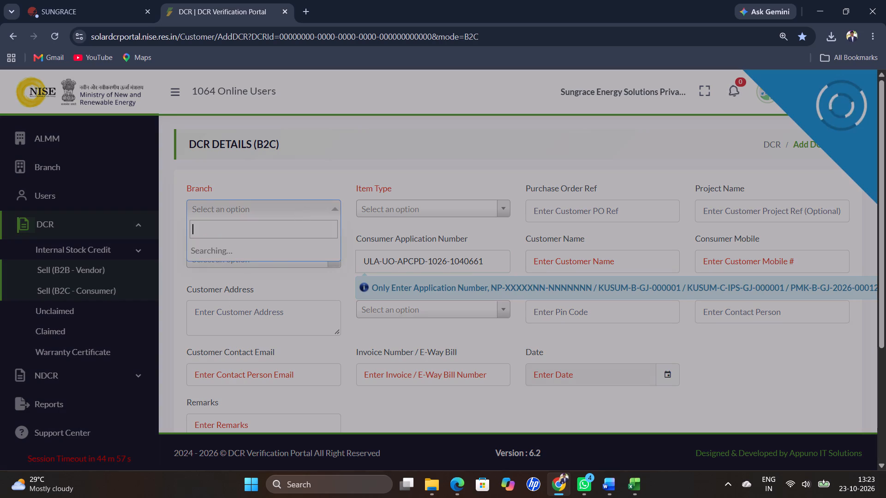
left_click(232, 254)
double_click(242, 254)
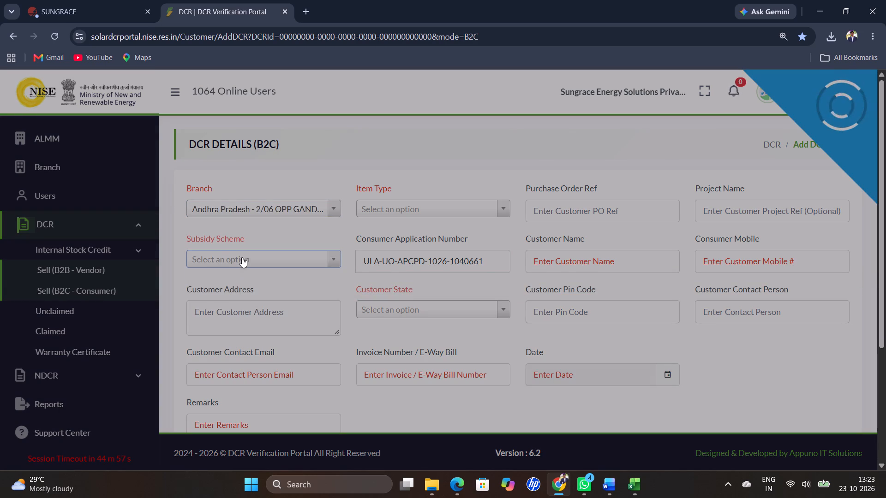
left_click(245, 255)
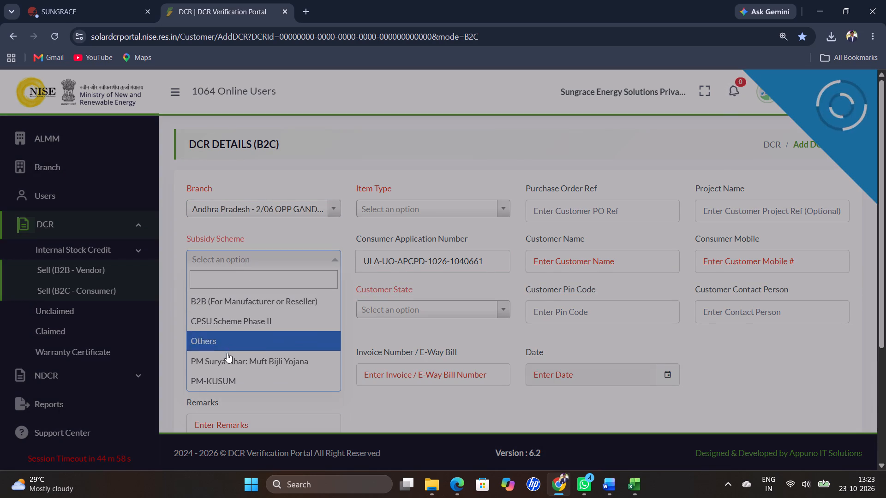
double_click(231, 361)
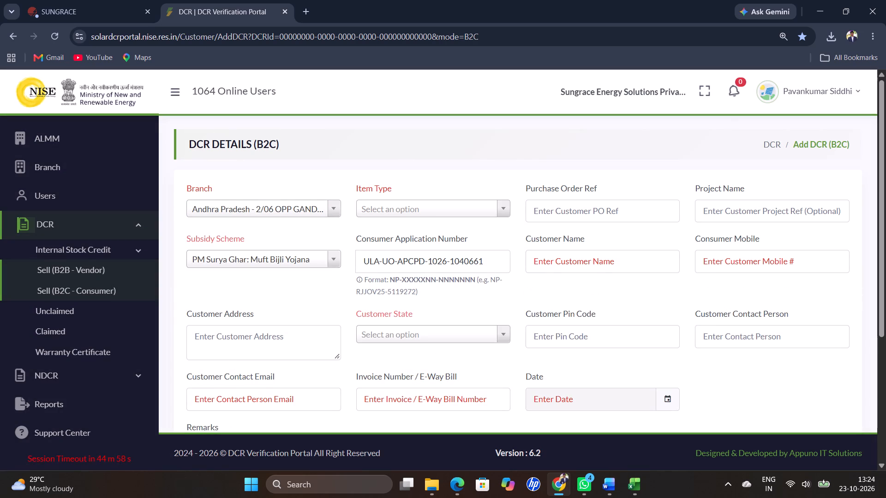
left_click(366, 214)
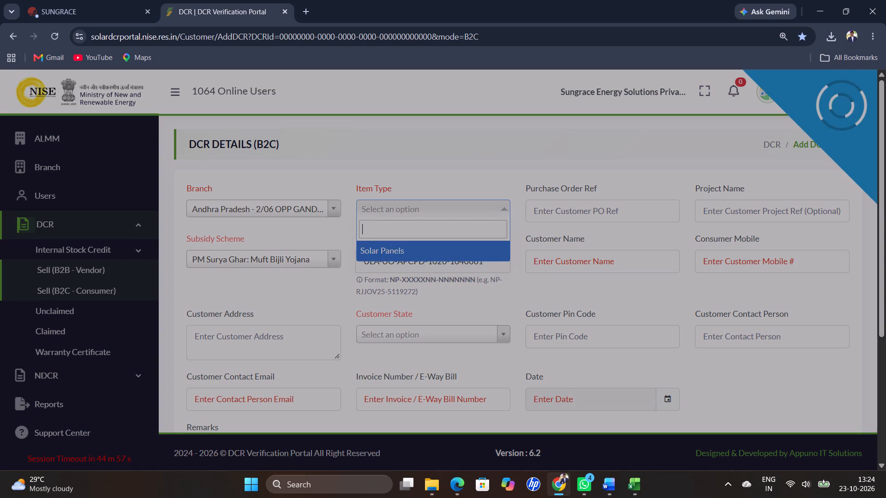
left_click(369, 246)
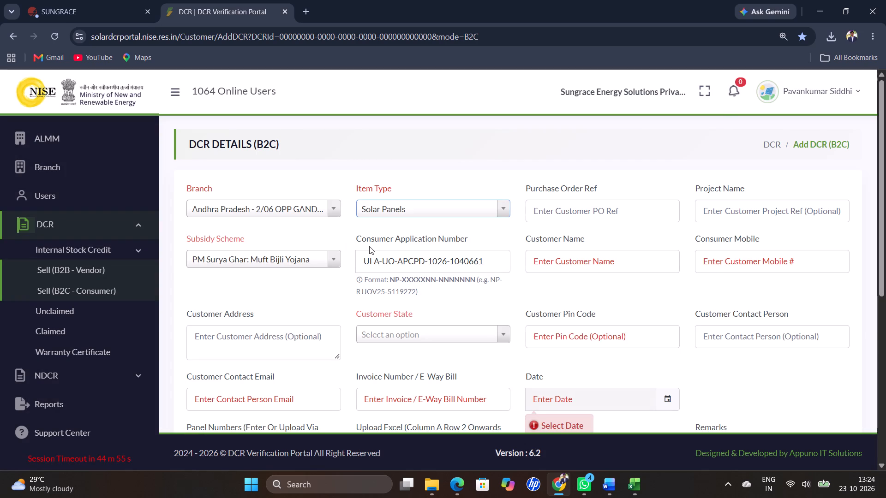
left_click(569, 258)
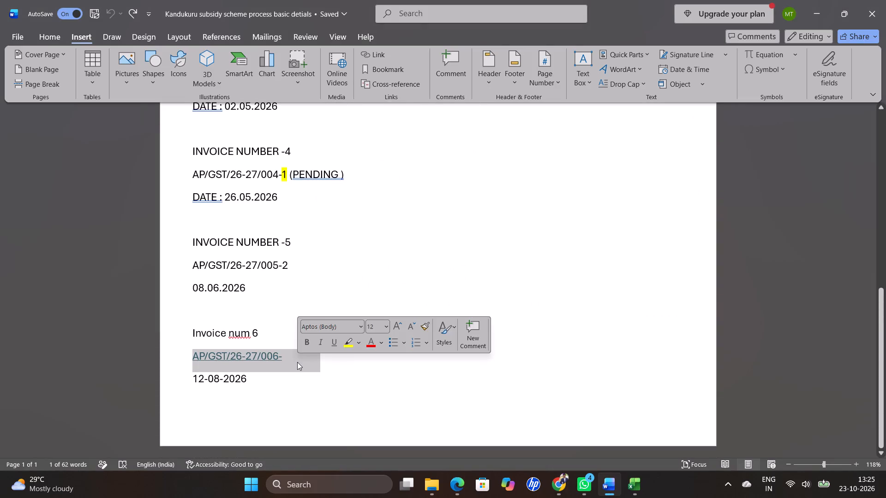
key("ctrl+c")
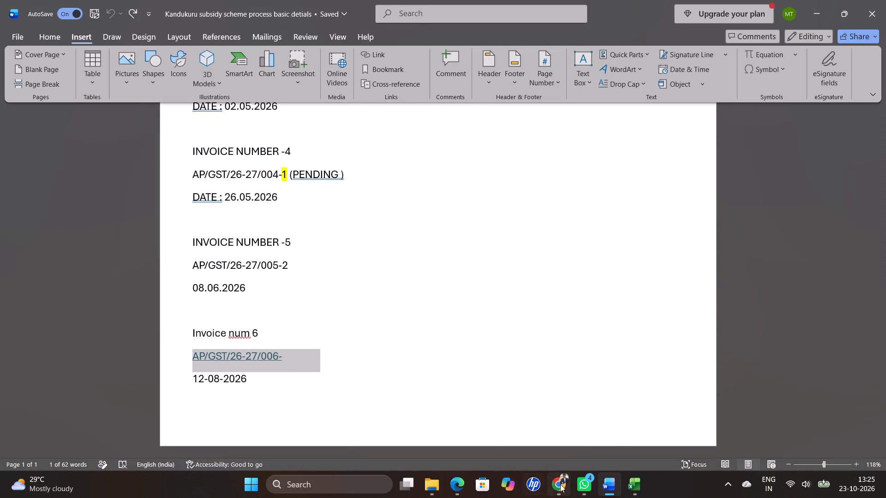
left_click(560, 422)
key("ctrl+v")
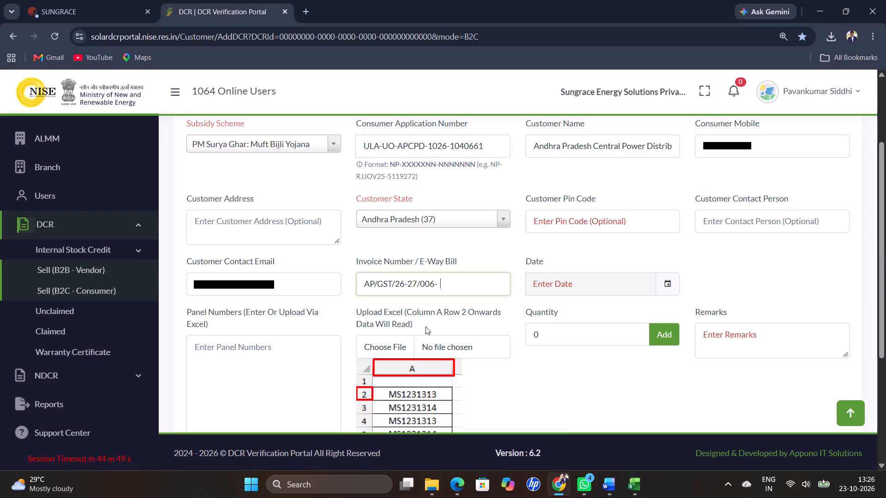
key("Left")
key("Left")
key("BackSpace")
key("7")
key("Right")
type("41")
Set the invoice date to 26-Aug-2026.
left_click(541, 296)
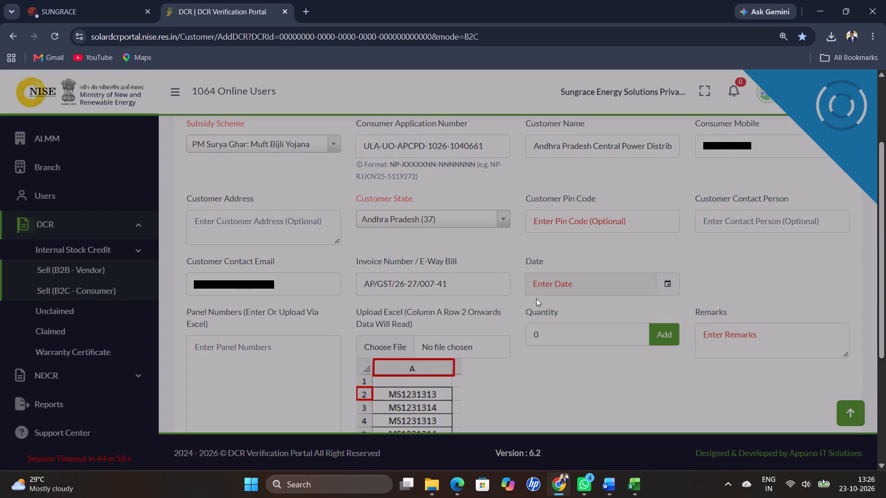
left_click(562, 274)
left_click(532, 302)
left_click(532, 302)
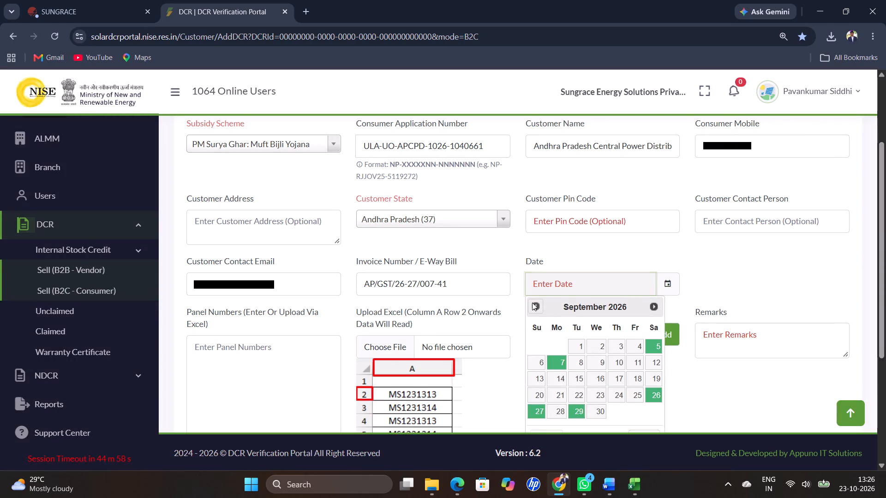
left_click(594, 411)
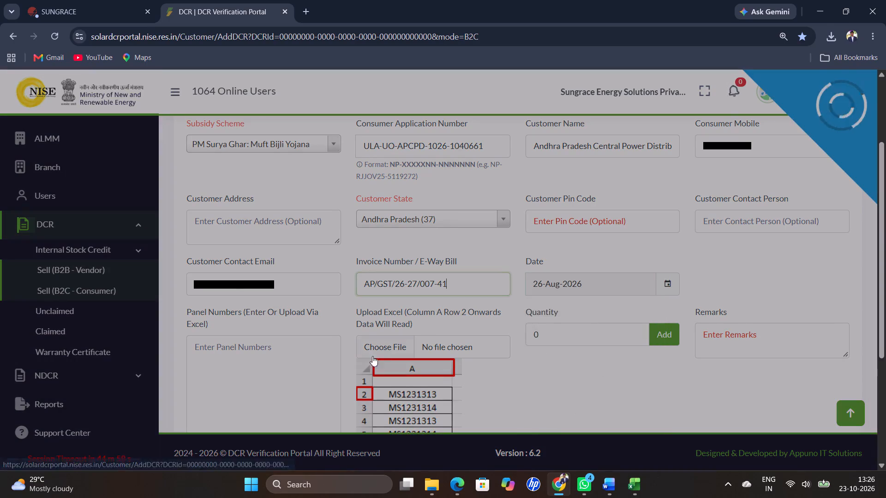
Fill Panel Numbers with the four panel serial numbers copied from the installation's Quick Copy Details on the SUNGRACE site.
left_click_drag(312, 370, 307, 373)
left_click(45, 6)
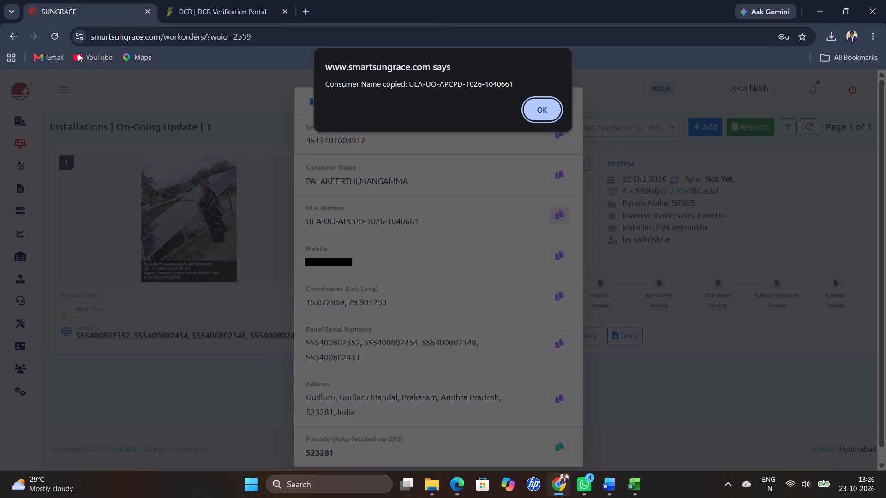
left_click(534, 116)
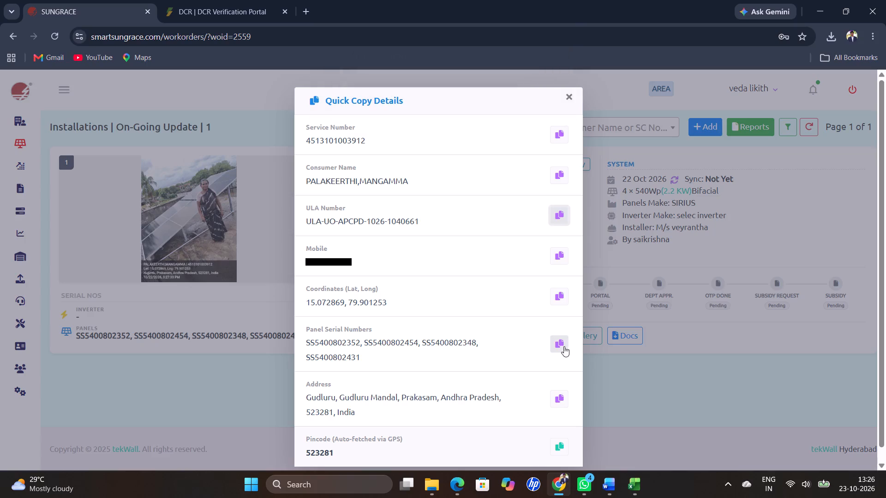
left_click(560, 343)
left_click_drag(221, 0, 222, 8)
left_click(246, 384)
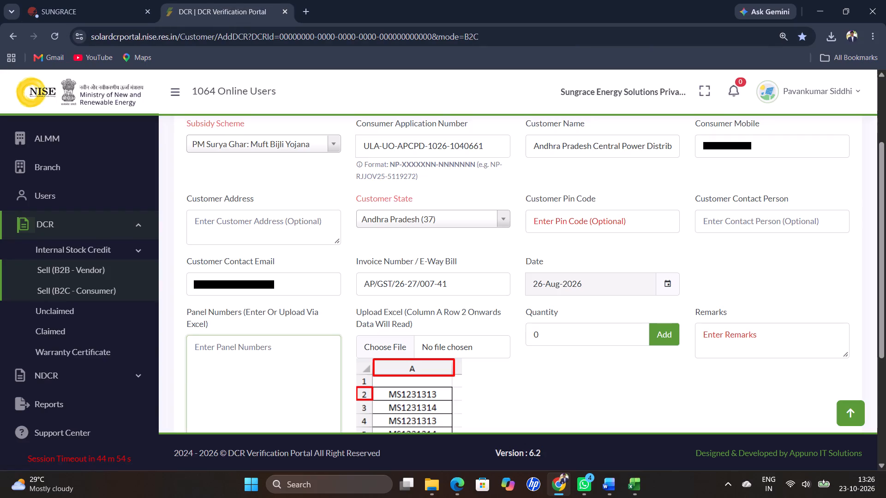
key("ctrl+v")
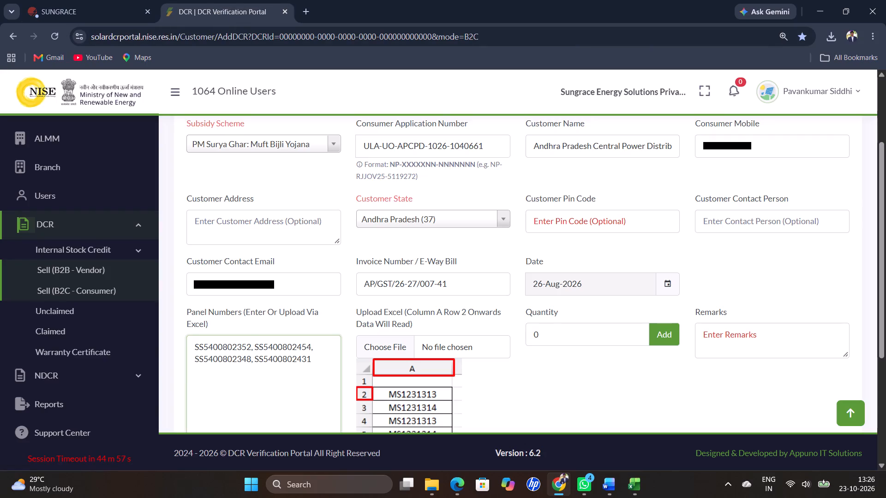
Reformat the four panel serials so each stands on its own line without commas or spaces.
key("Left")
key("Left")
key("Left")
key("Left")
key("Left")
key("Left")
key("Left")
key("Left")
key("Left")
key("Left")
key("Left")
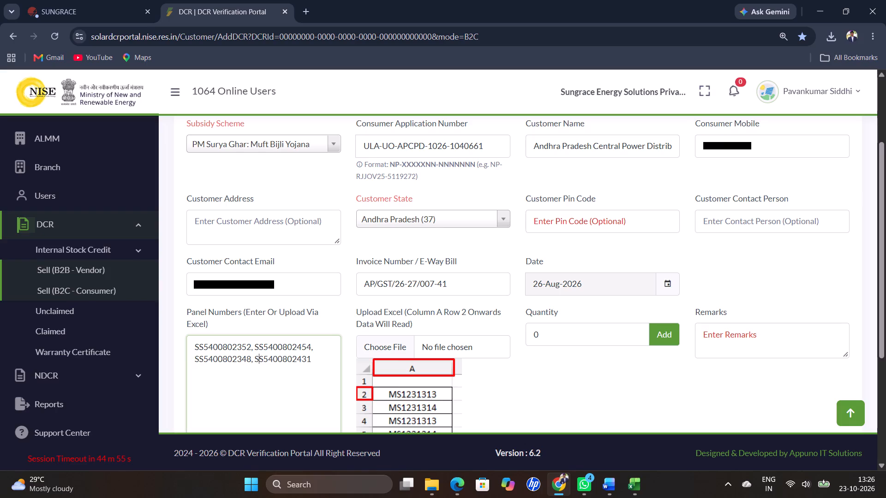
key("Left")
key("BackSpace")
key("BackSpace")
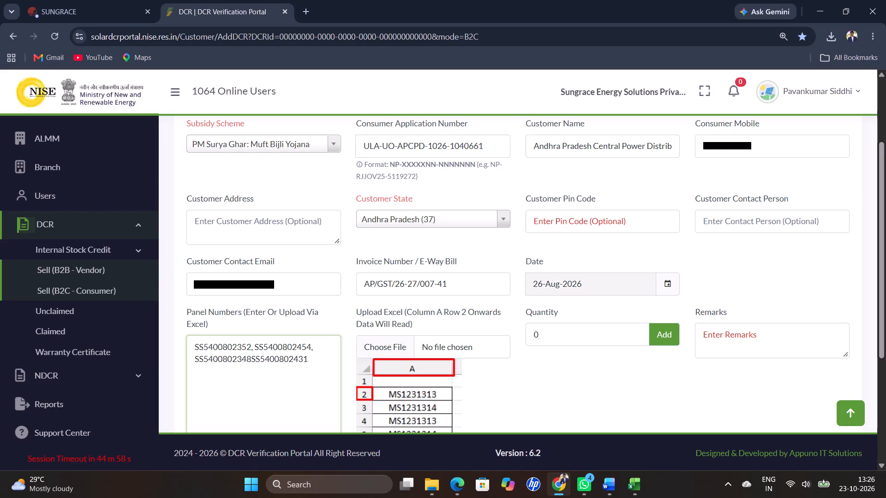
key("Return")
key("Up")
key("Up")
key("Up")
key("Up")
key("Up")
key("Up")
key("Right")
key("Right")
key("Right")
key("Right")
key("Right")
key("Right")
key("Right")
key("Right")
key("Right")
key("Right")
key("Right")
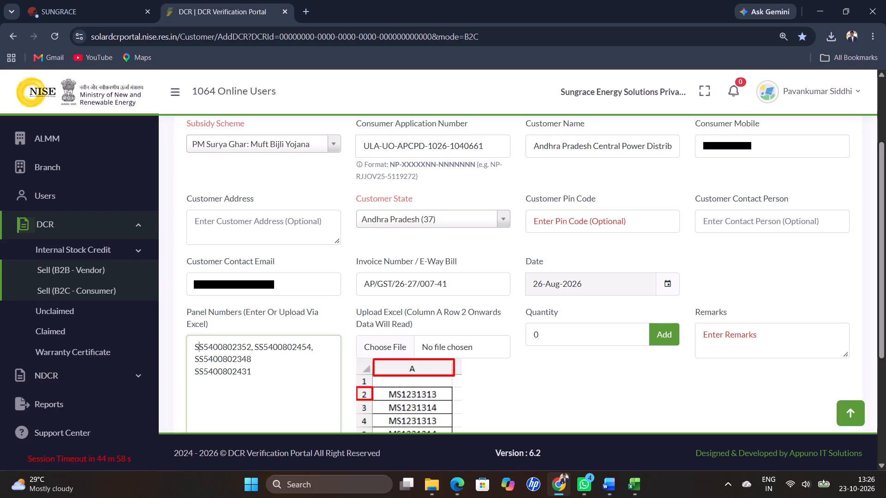
key("Right")
key("Right")
key("Right")
key("BackSpace")
key("BackSpace")
key("Return")
key("Right")
key("Right")
key("Right")
key("Right")
key("Right")
key("Right")
key("Right")
key("Right")
key("Right")
key("Right")
key("Right")
key("Right")
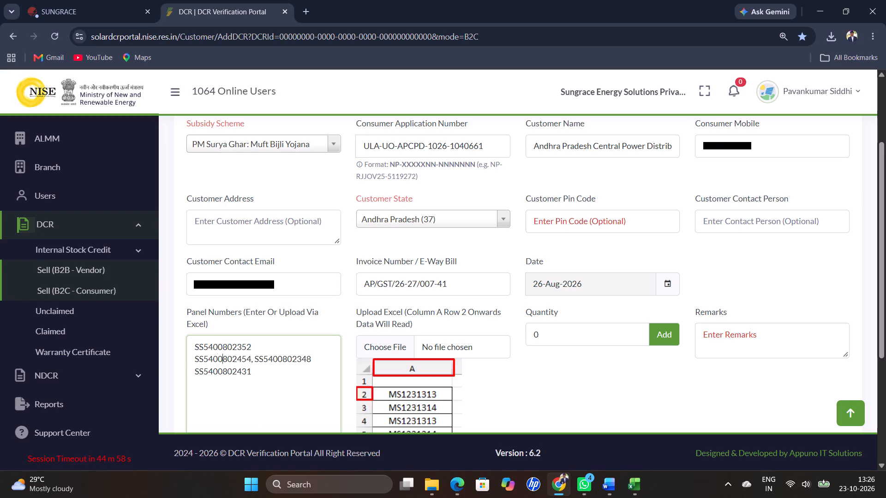
key("Right")
key("Right")
key("BackSpace")
key("BackSpace")
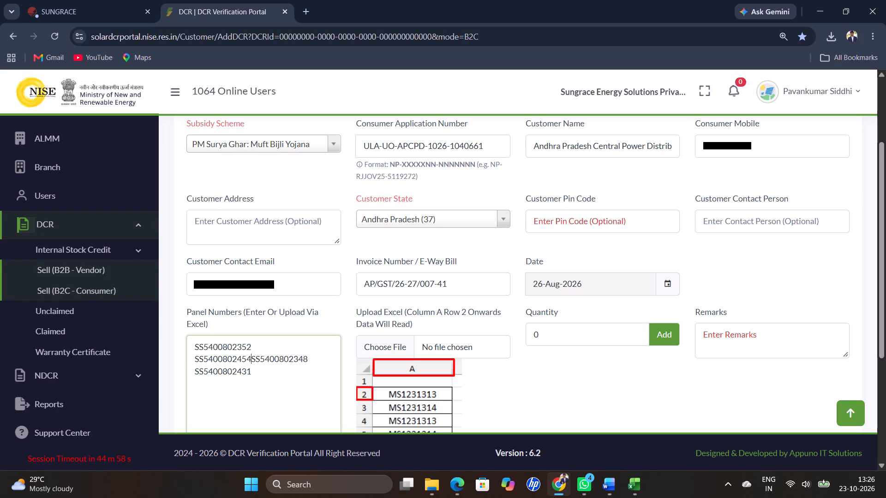
key("Return")
Set the quantity to 4 and try to add the panels to the DCR, closing the dialog that follows.
left_click(581, 332)
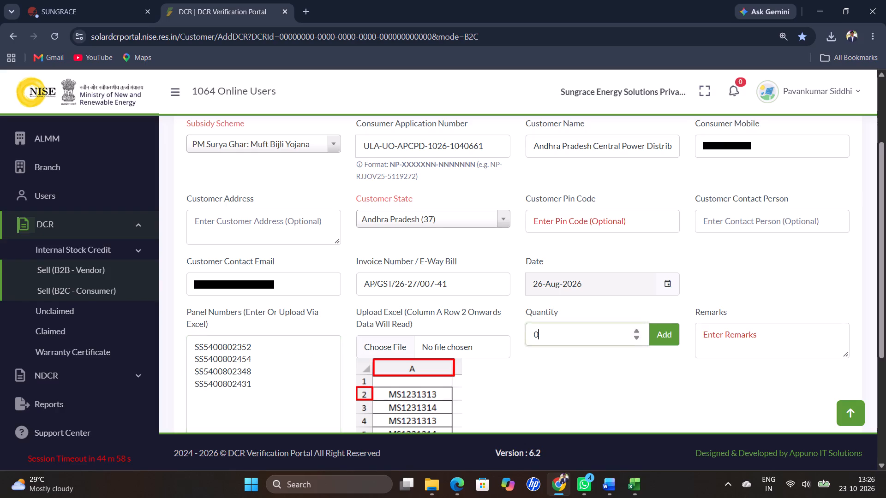
scroll(580, 333, "up", 4)
left_click(663, 339)
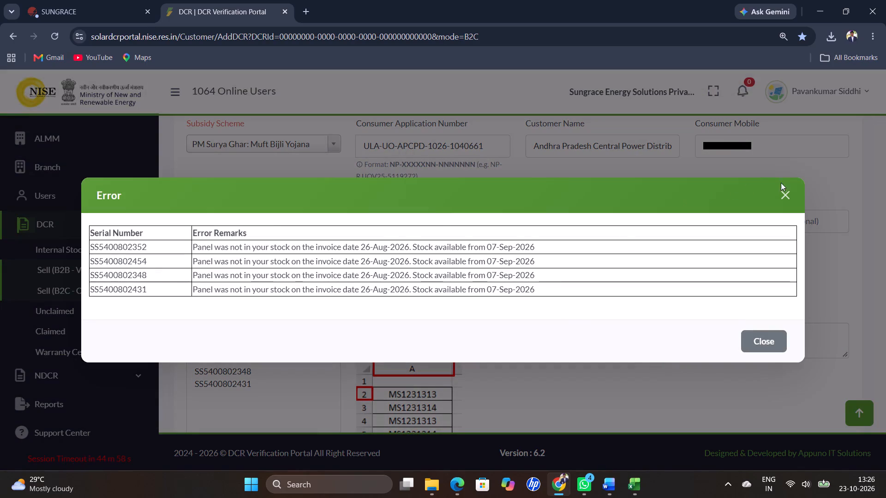
left_click(783, 187)
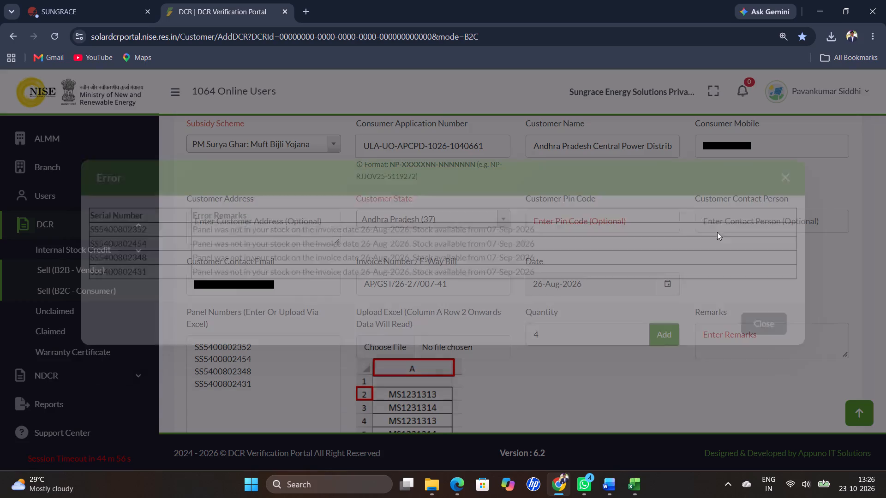
Change the invoice number to AP/GST/26-27/008-41.
left_click(436, 283)
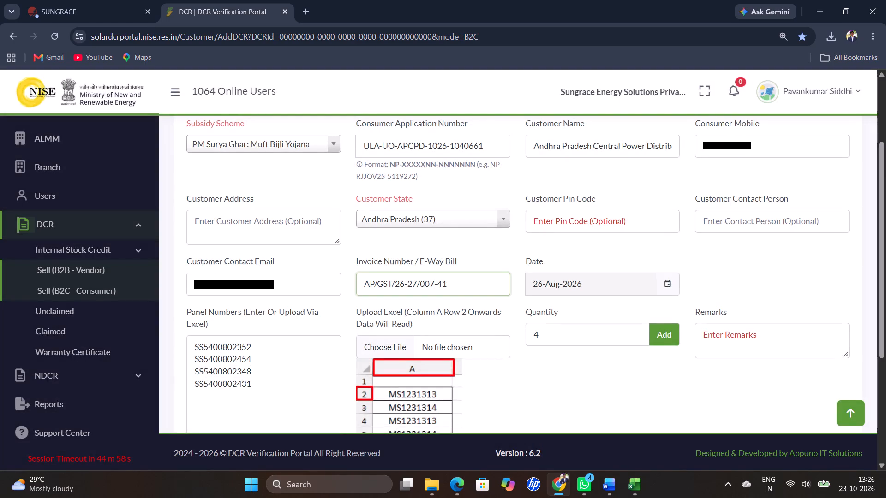
key("BackSpace")
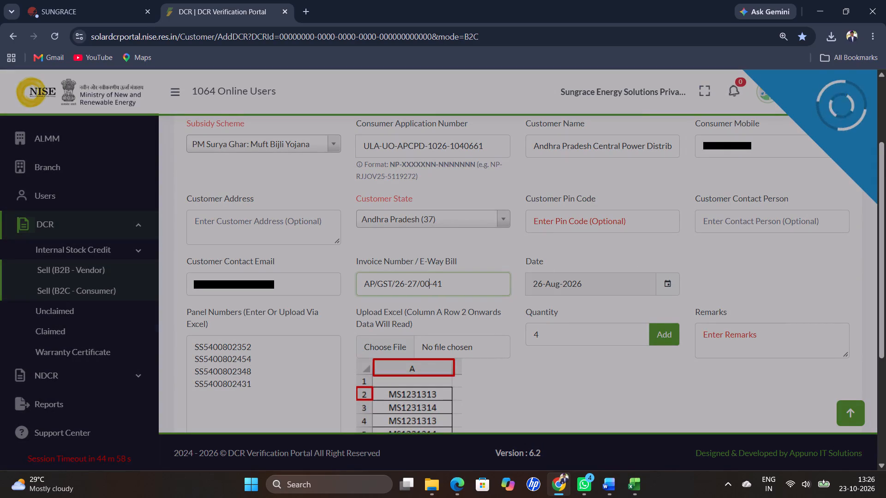
key("8")
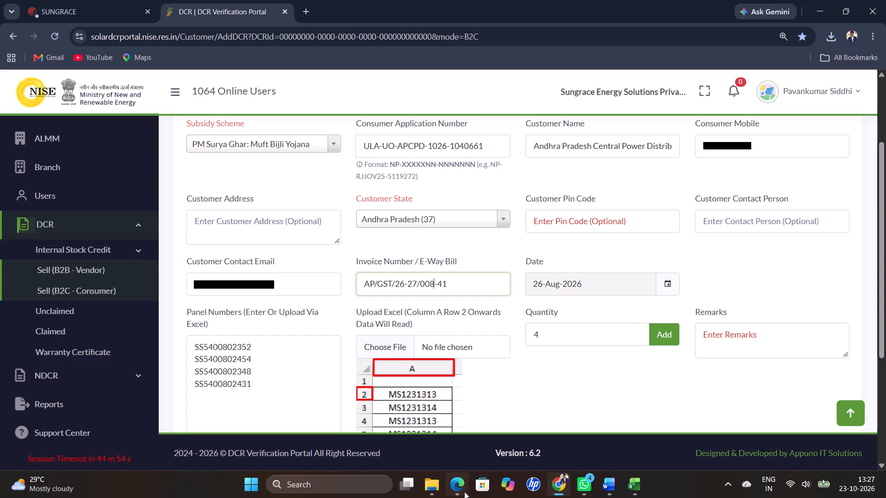
Examine the numbered folders in the DCR008 folder of dcr crf in File Explorer, and return to the DCR form.
left_click(426, 445)
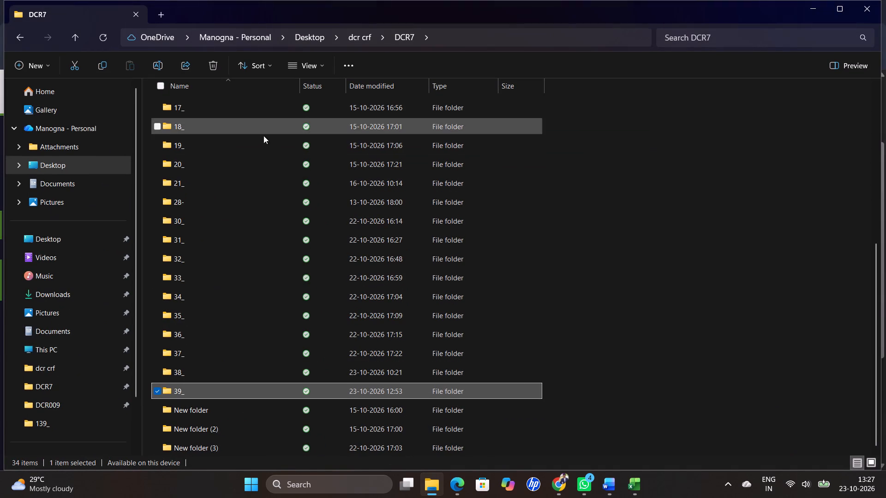
left_click(407, 39)
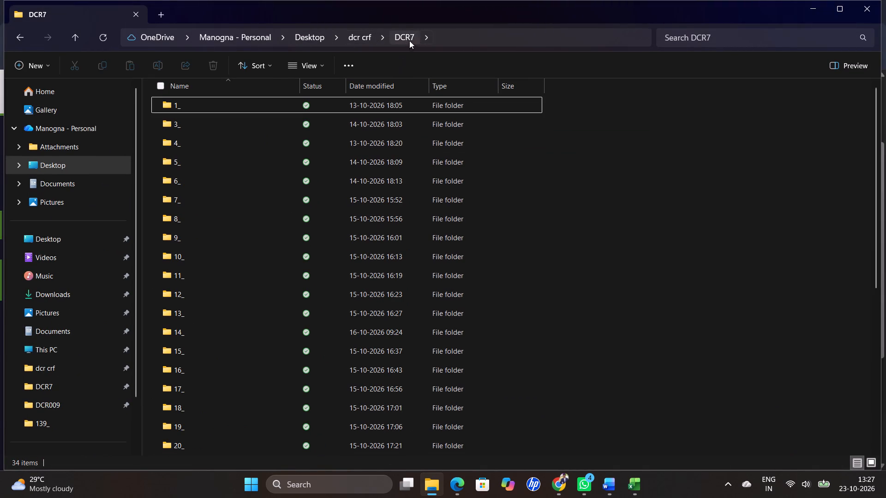
left_click(365, 35)
double_click(227, 218)
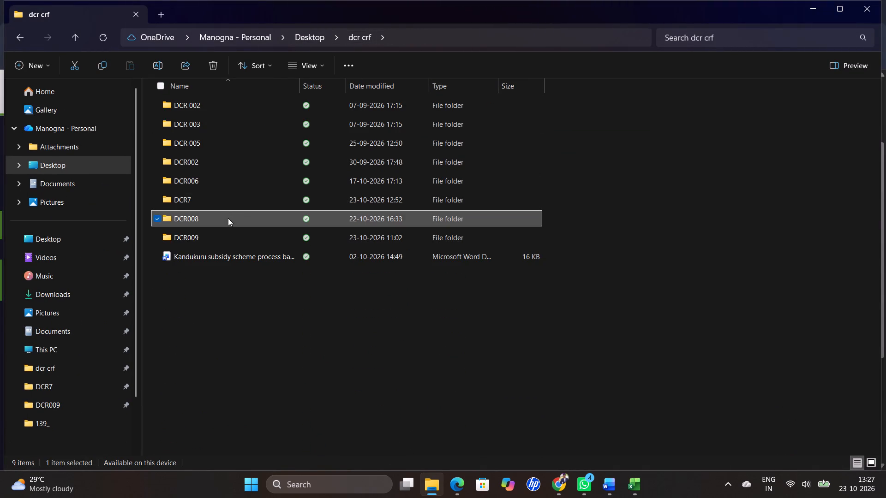
scroll(227, 219, "down", 14)
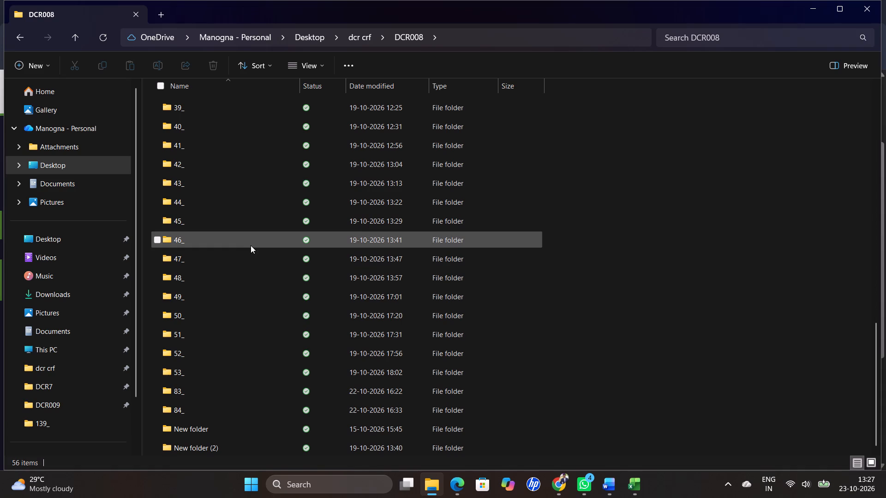
scroll(251, 245, "down", 6)
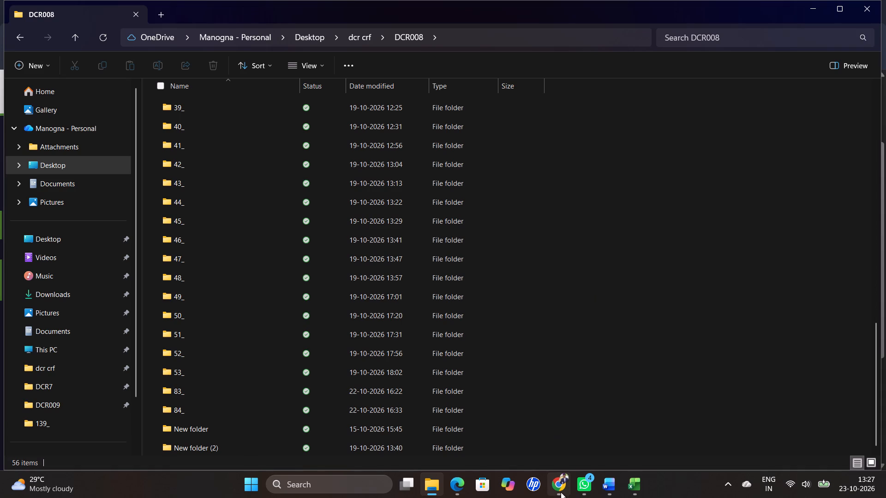
left_click(557, 437)
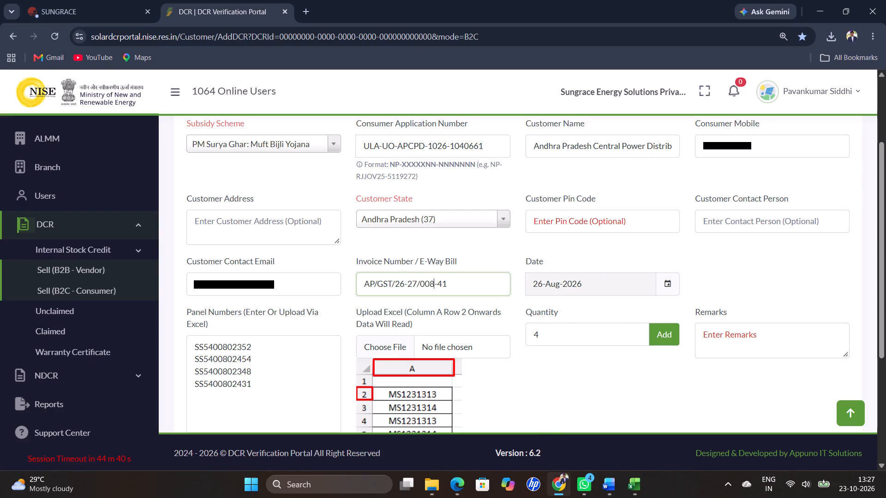
Change the invoice number to AP/GST/26-27/008-85.
left_click(456, 284)
key("BackSpace")
key("BackSpace")
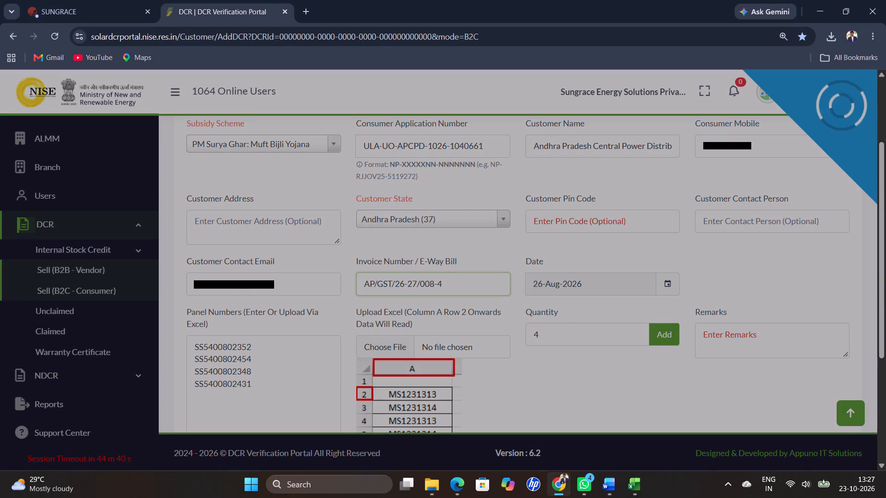
key("BackSpace")
type("85")
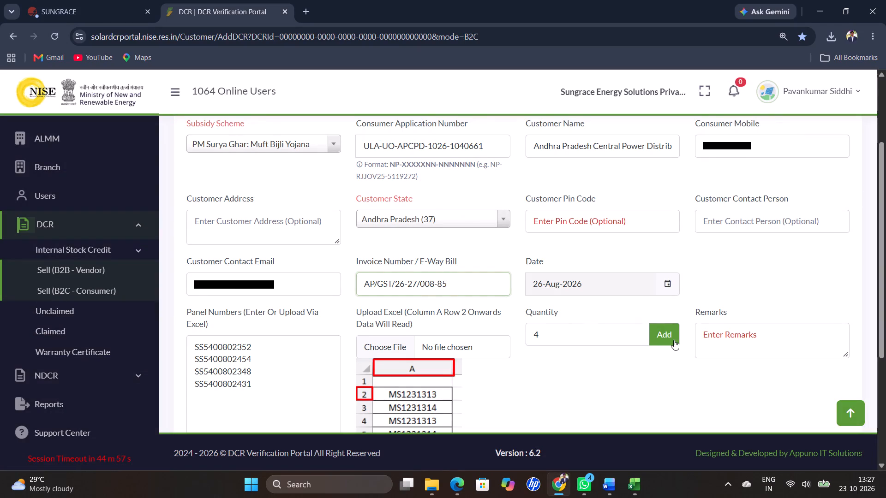
Set the invoice date to 08-Sep-2026 and add the four listed panels to the DCR.
left_click(663, 285)
left_click(612, 293)
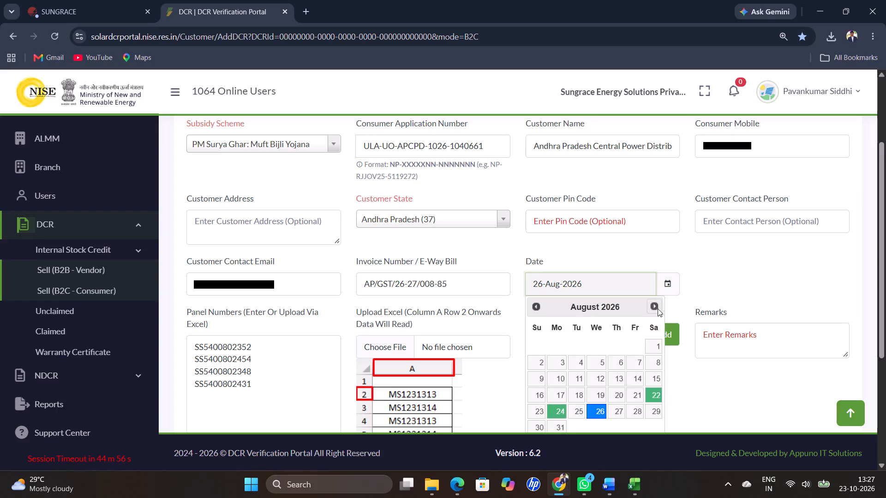
left_click(659, 300)
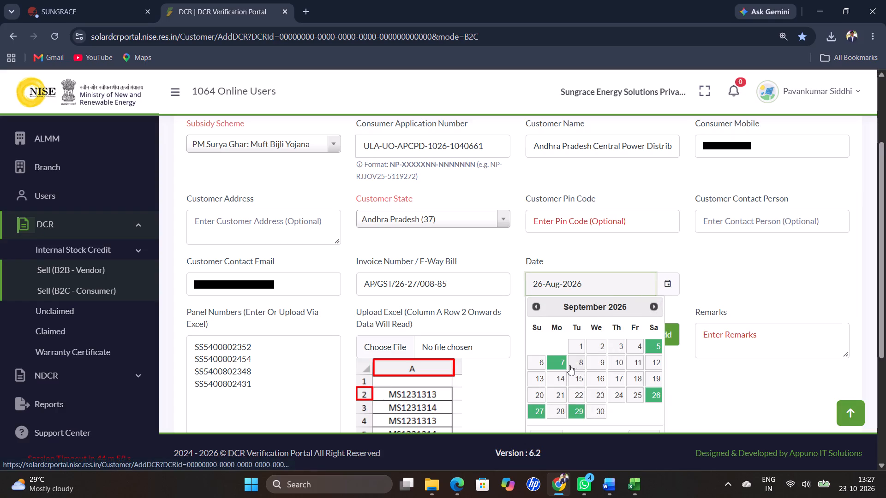
left_click(579, 360)
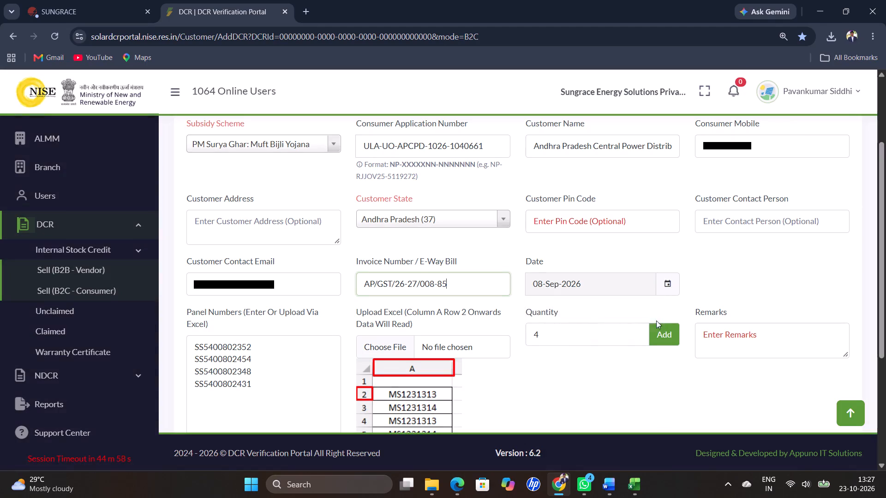
left_click(660, 343)
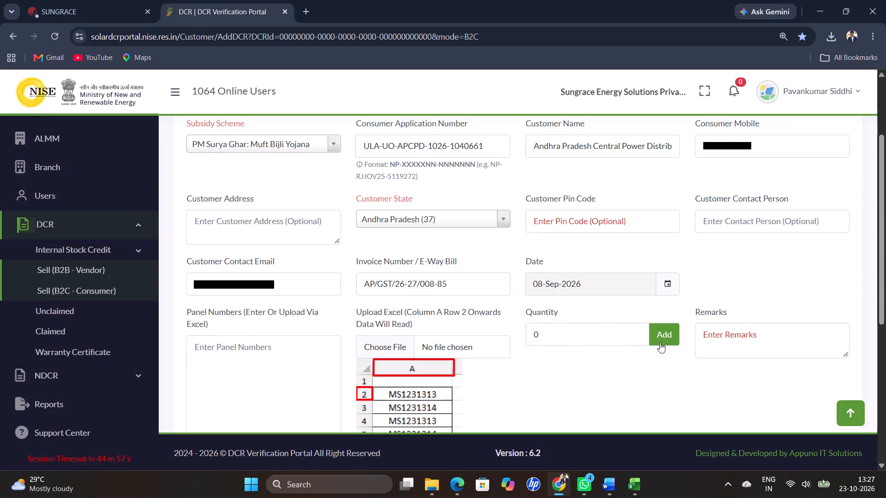
Copy the installation's address from the Sungrace Quick Copy Details into the DCR form's Remarks.
left_click(752, 346)
left_click(104, 0)
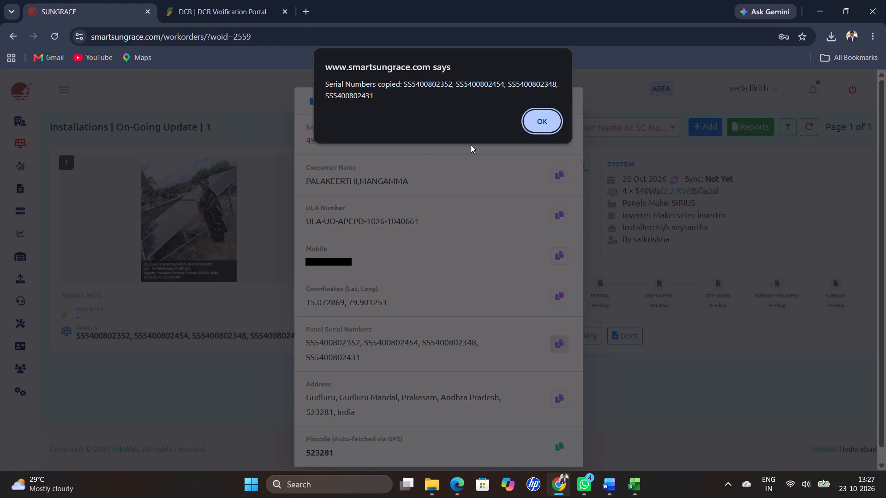
left_click(540, 121)
left_click(559, 392)
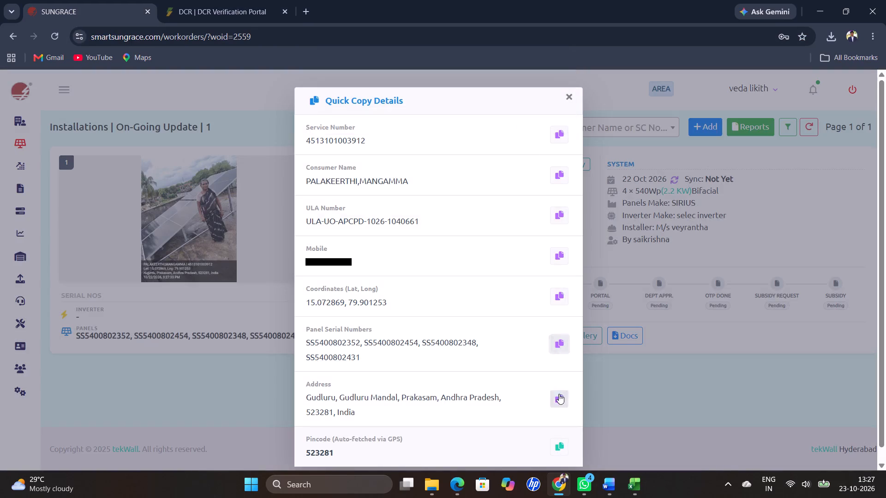
left_click_drag(195, 2, 202, 12)
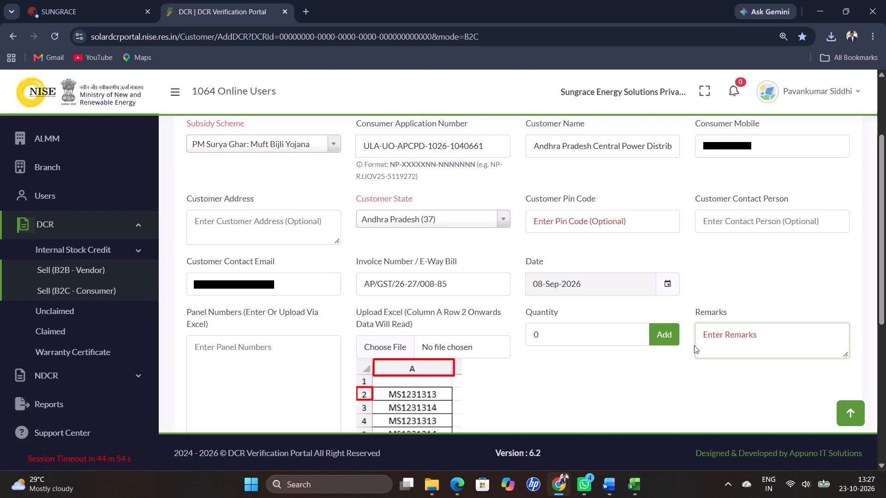
key("ctrl+v")
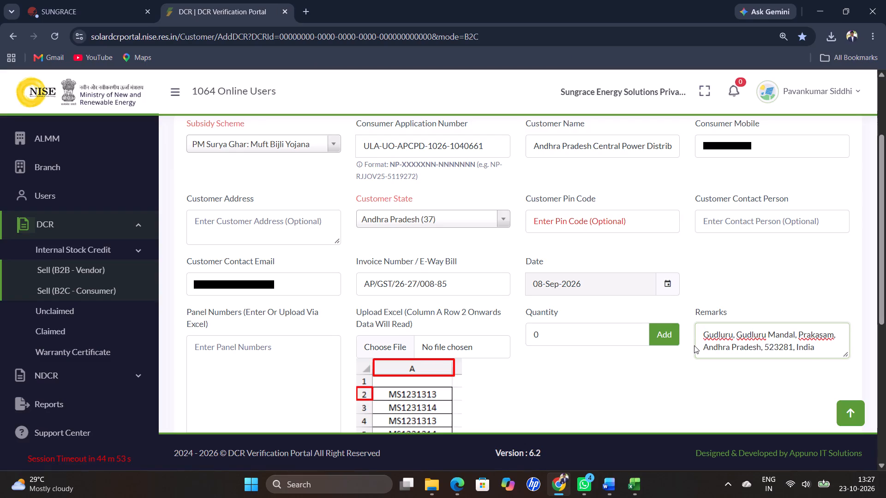
Copy the installation's pincode from the Sungrace Quick Copy Details into the DCR form's Customer Pin Code.
left_click(621, 221)
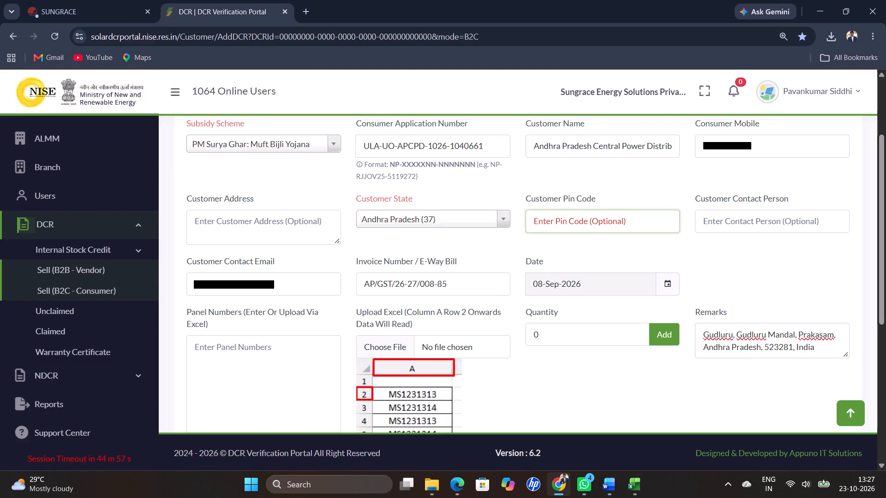
left_click(116, 0)
left_click_drag(544, 116, 544, 124)
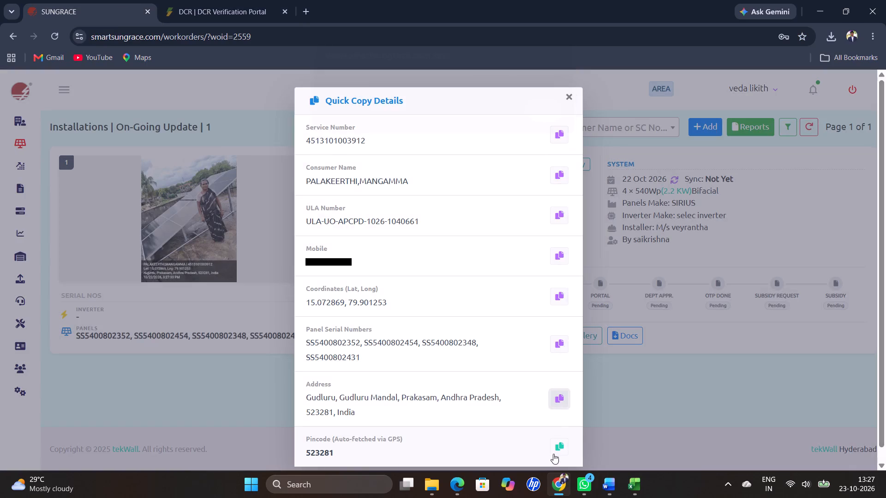
double_click(558, 449)
left_click_drag(223, 14, 228, 22)
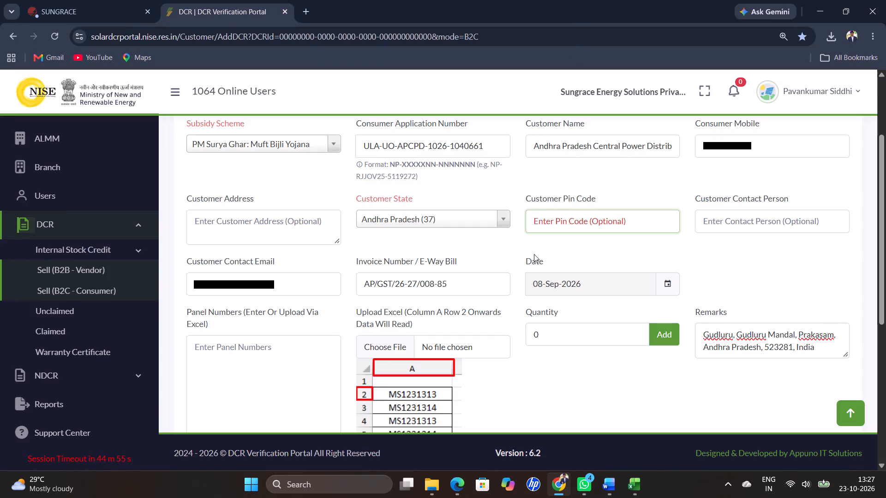
key("ctrl+v")
Confirm the DCR for the consumer and accept the confirmation prompt.
scroll(552, 259, "down", 2)
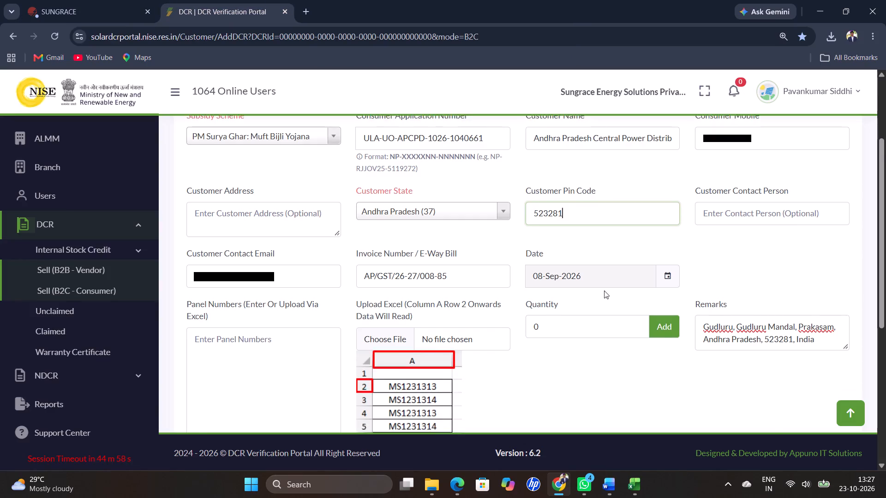
scroll(604, 290, "down", 2)
left_click(785, 267)
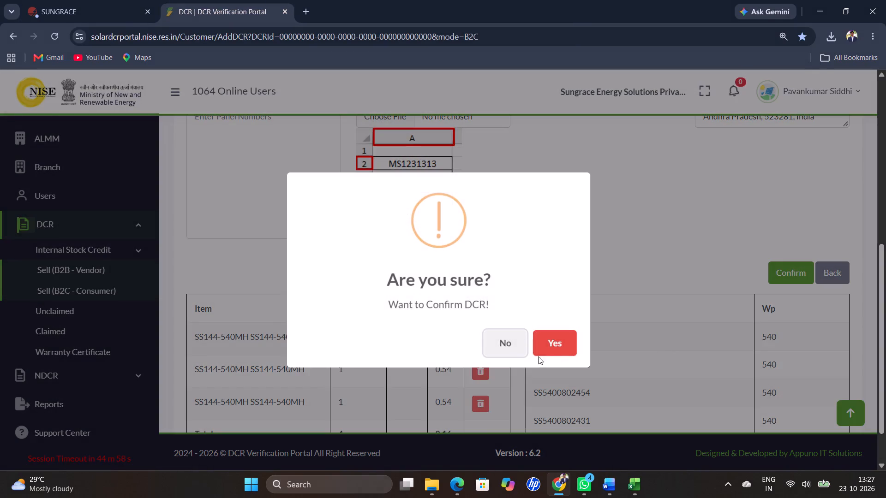
left_click(546, 344)
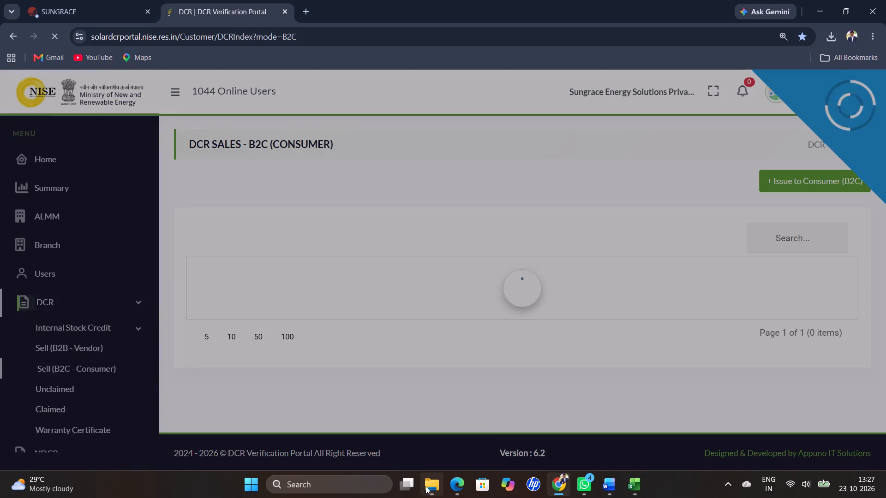
Switch to the DCR008 folder in File Explorer.
left_click(437, 442)
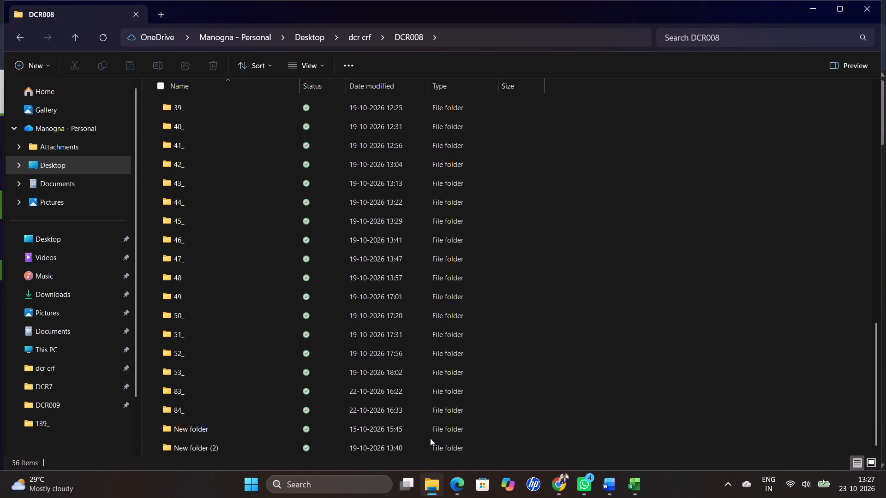
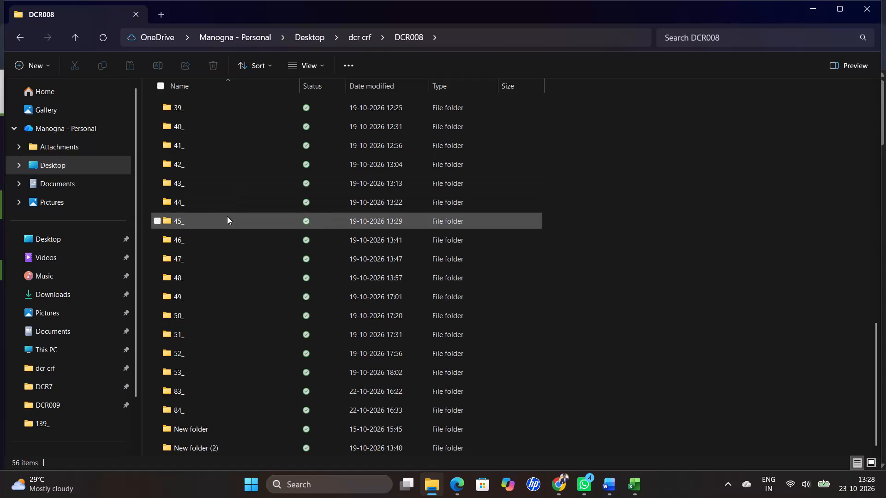
Create a new folder named 85_ inside the DCR008 folder.
left_click(24, 61)
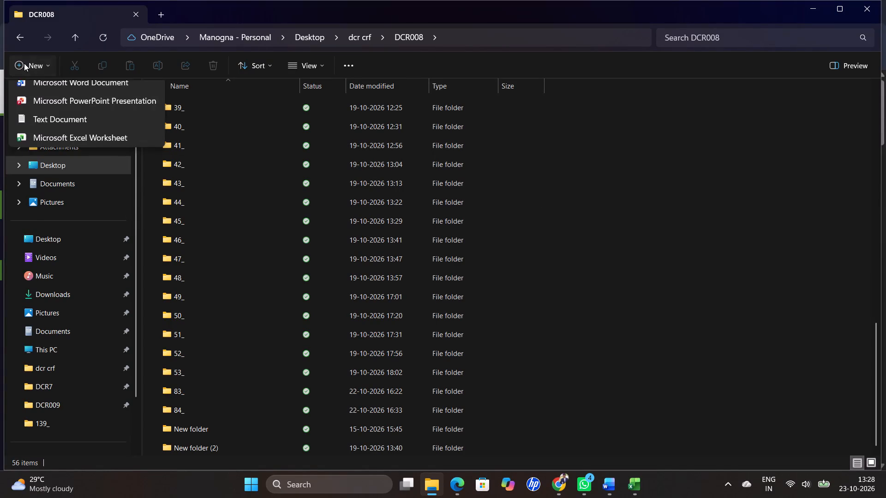
left_click(34, 88)
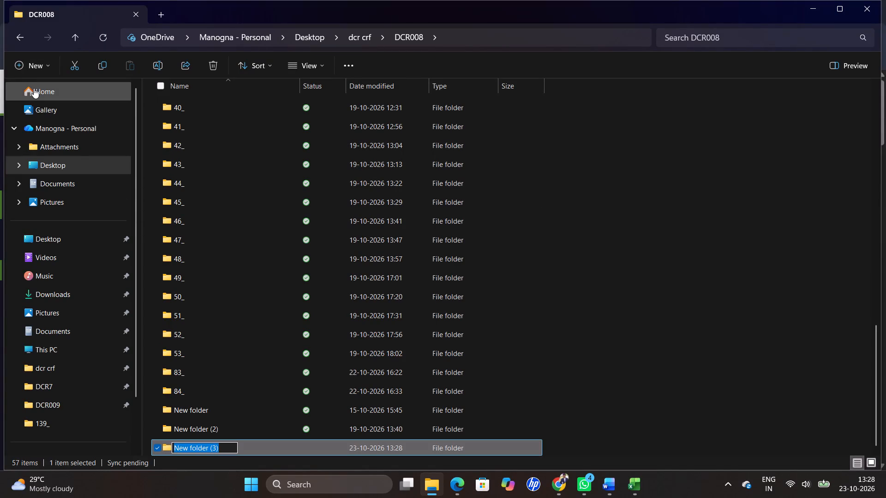
type("85")
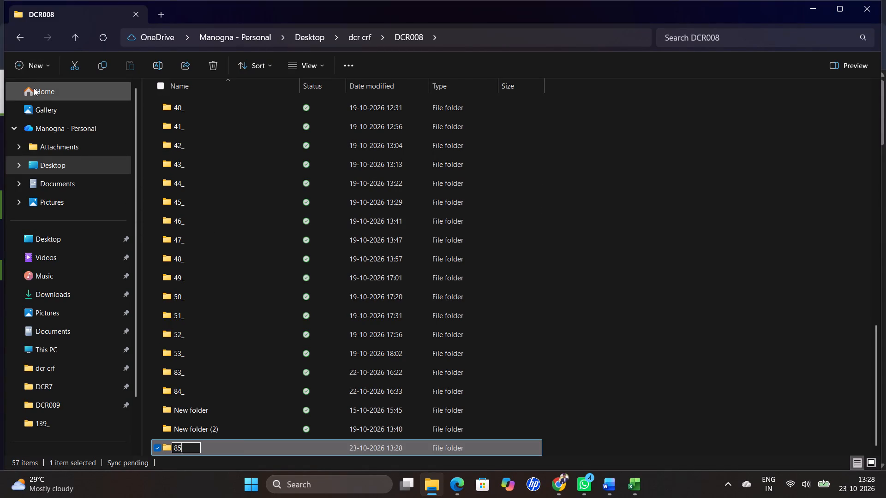
key("shift+underscore")
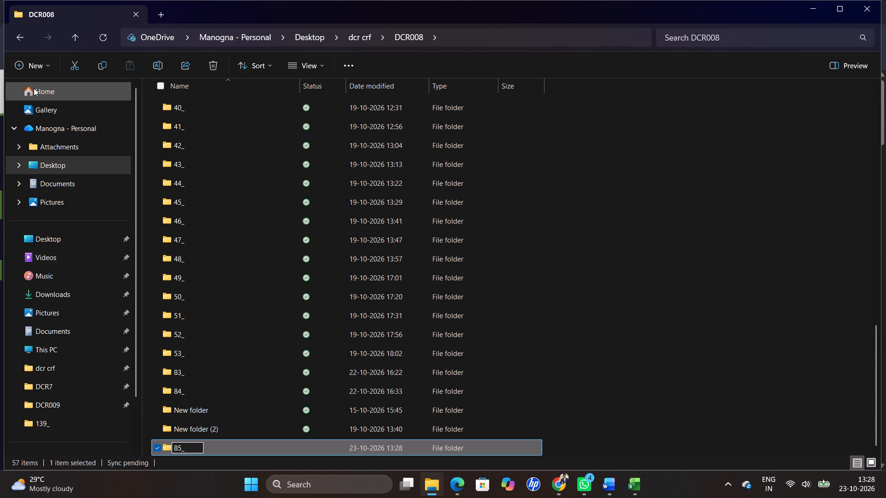
key("Return")
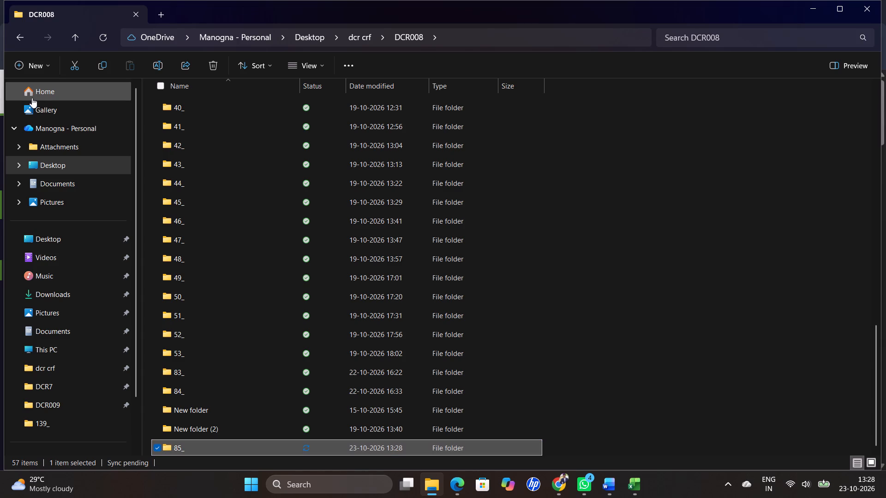
Switch to the Sungrace page in Chrome and copy the installation's service number from its Quick Copy Details.
left_click(568, 449)
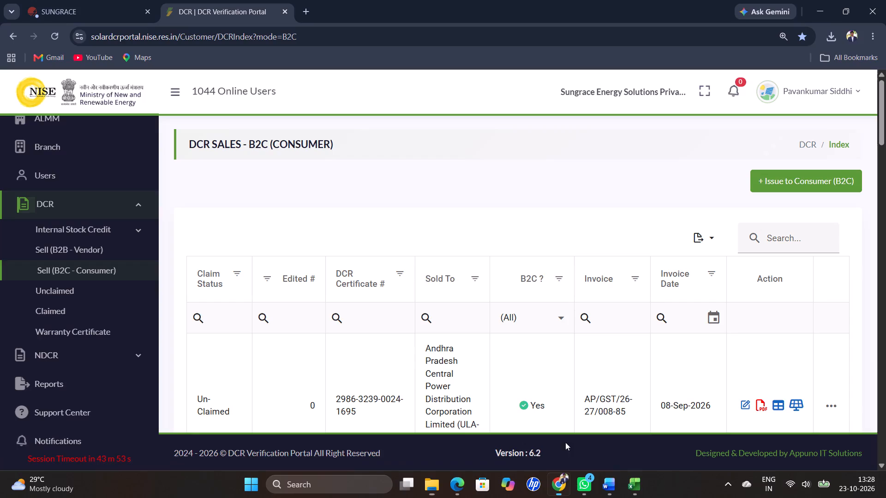
left_click(78, 0)
left_click(545, 115)
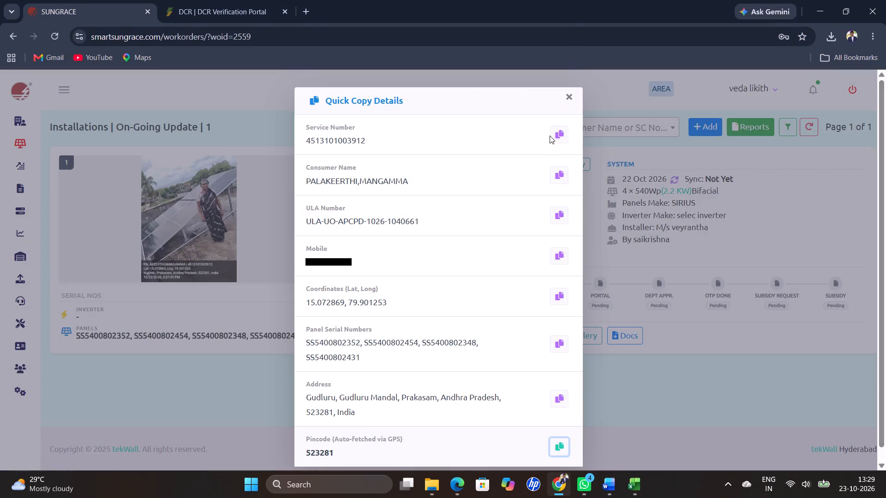
left_click(557, 130)
Download the DCR certificate PDF for invoice AP/GST/26-27/008-85 into DCR008's 85_ folder, named with the copied service number followed by -85.
left_click(198, 18)
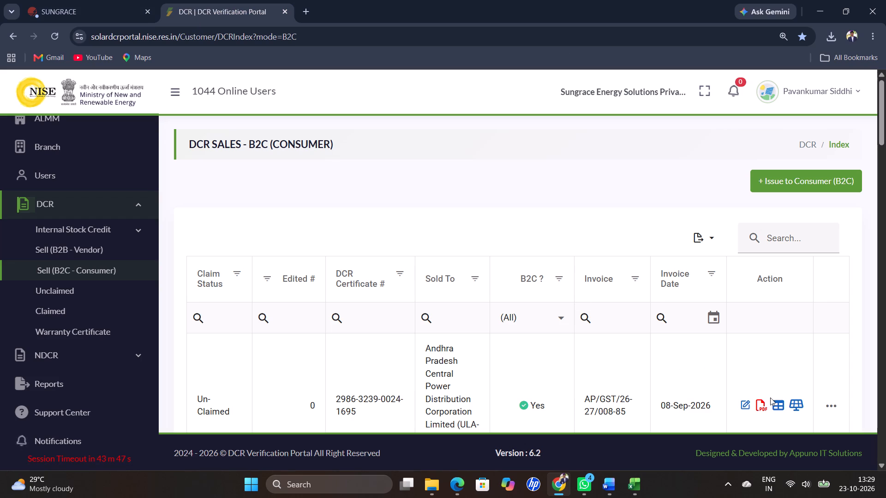
left_click(760, 402)
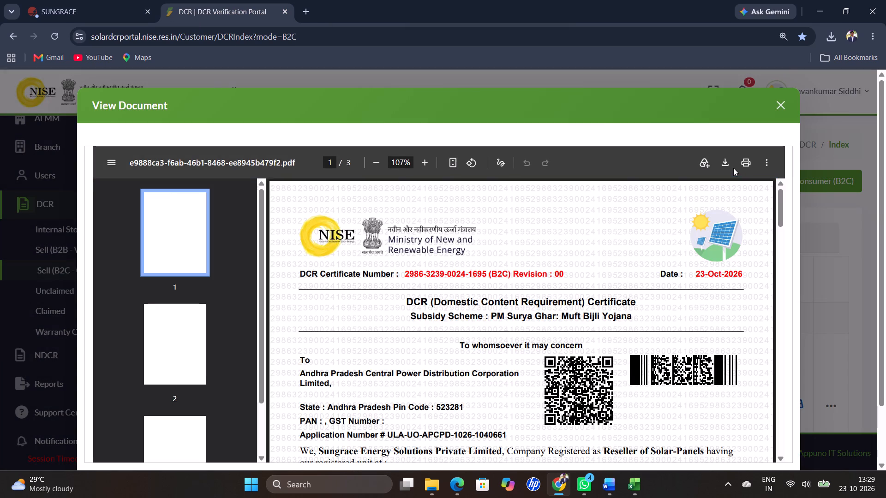
left_click(726, 161)
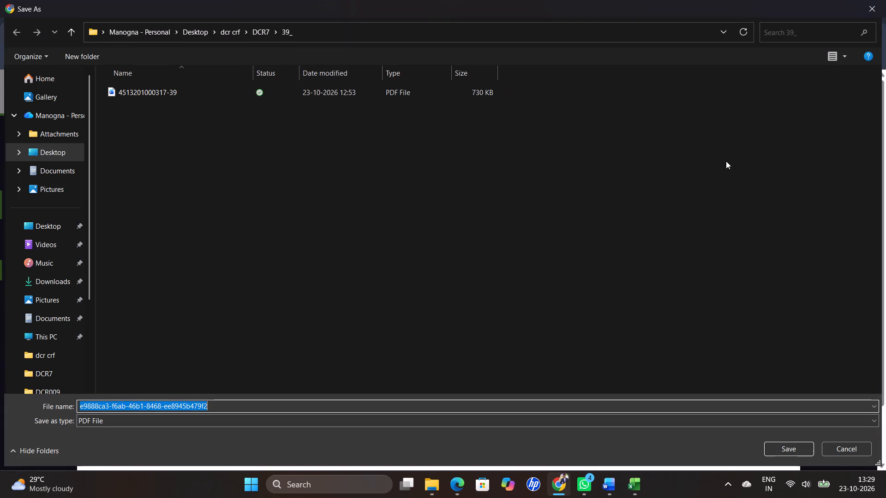
key("ctrl+v")
key("minus")
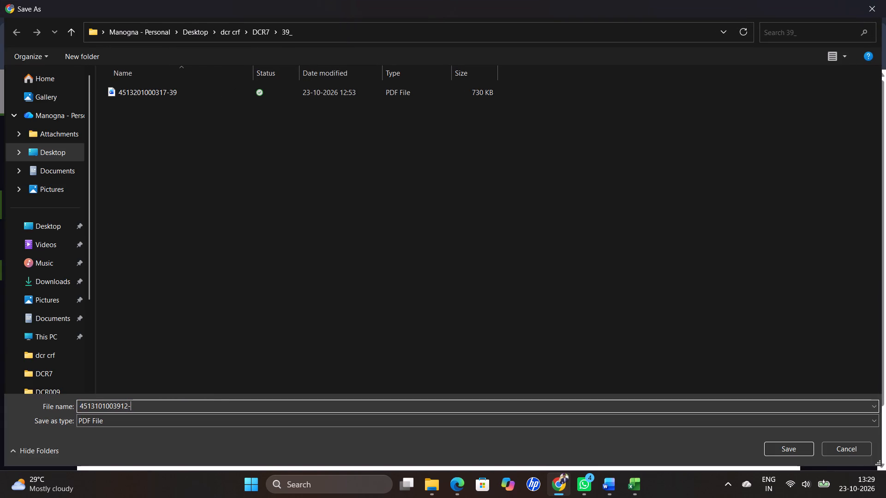
type("85")
left_click(239, 27)
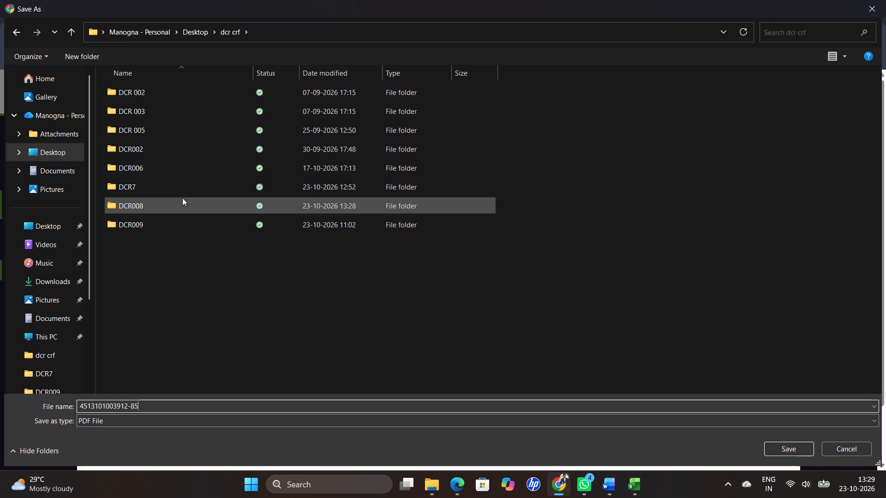
double_click(183, 200)
scroll(183, 201, "down", 20)
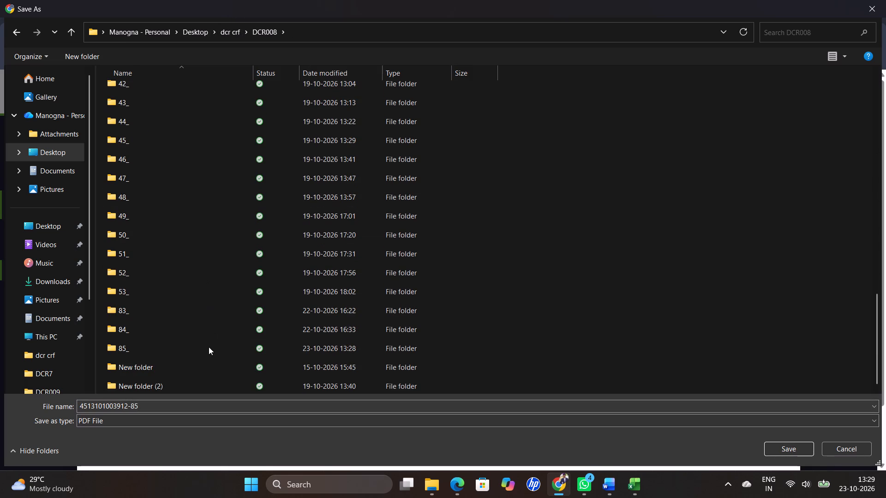
double_click(210, 351)
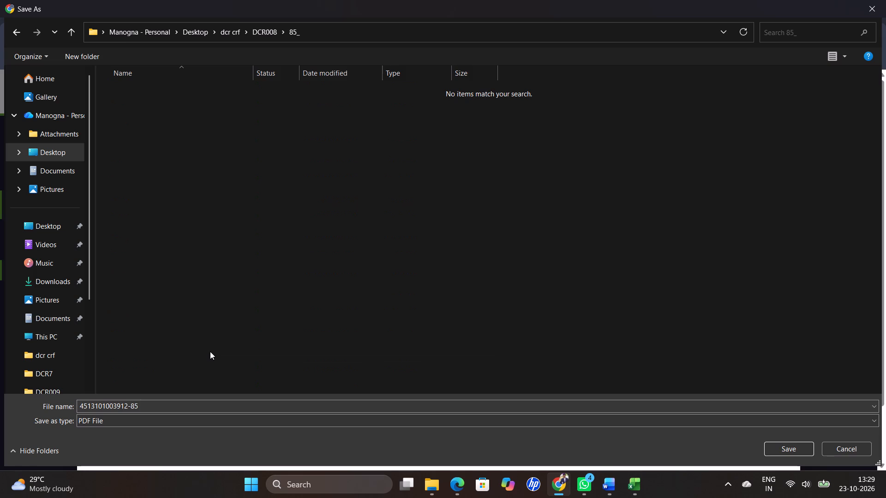
double_click(791, 448)
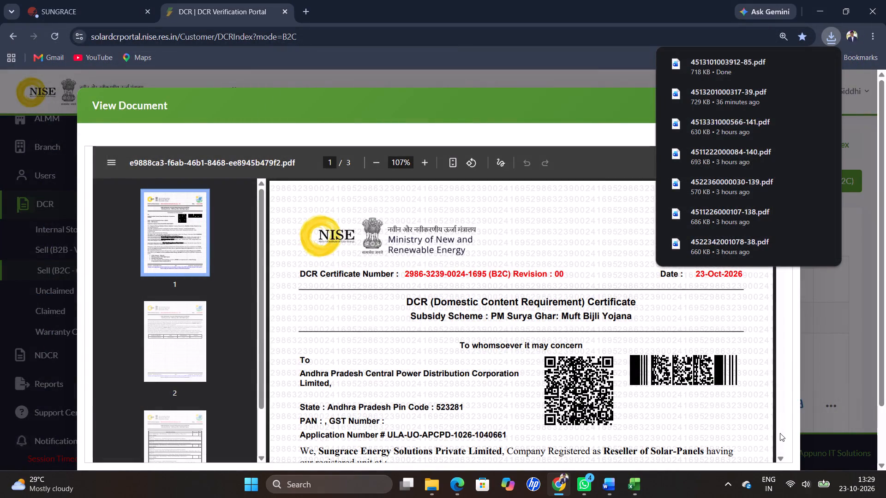
Return to the Sungrace installation, close its Quick Copy Details and open its Project Stage update form.
left_click(87, 0)
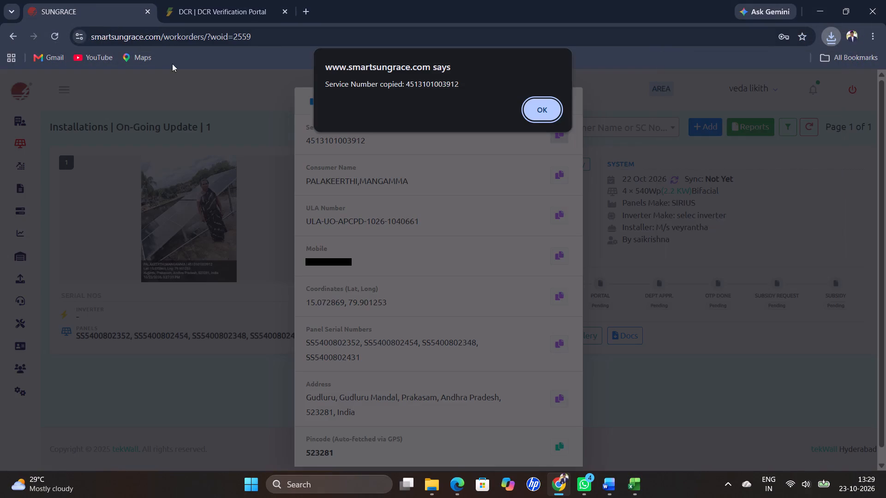
left_click(551, 112)
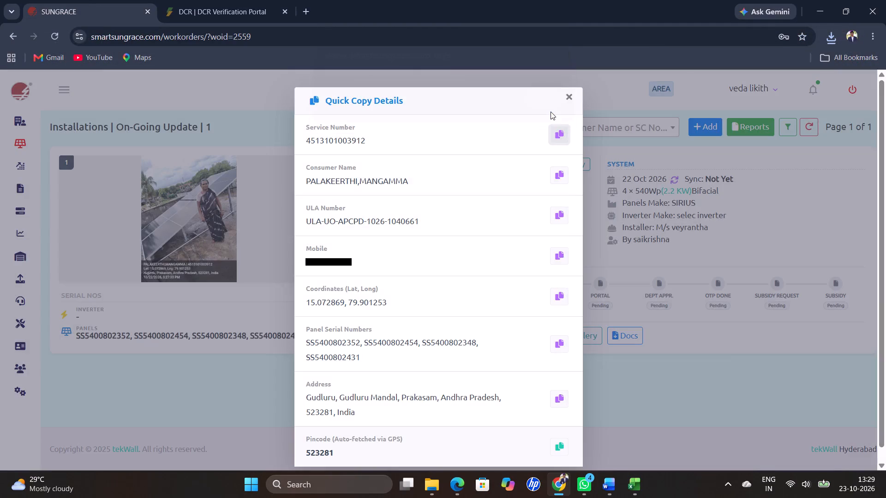
left_click(569, 91)
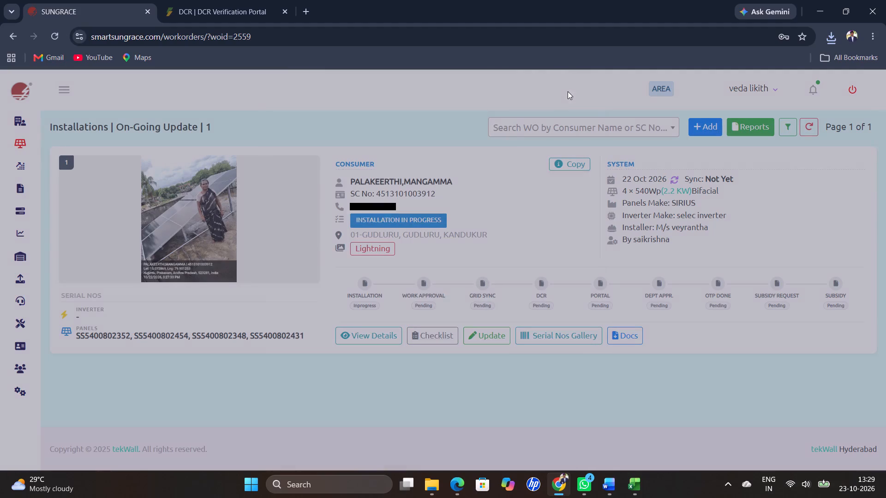
left_click(484, 332)
left_click(398, 300)
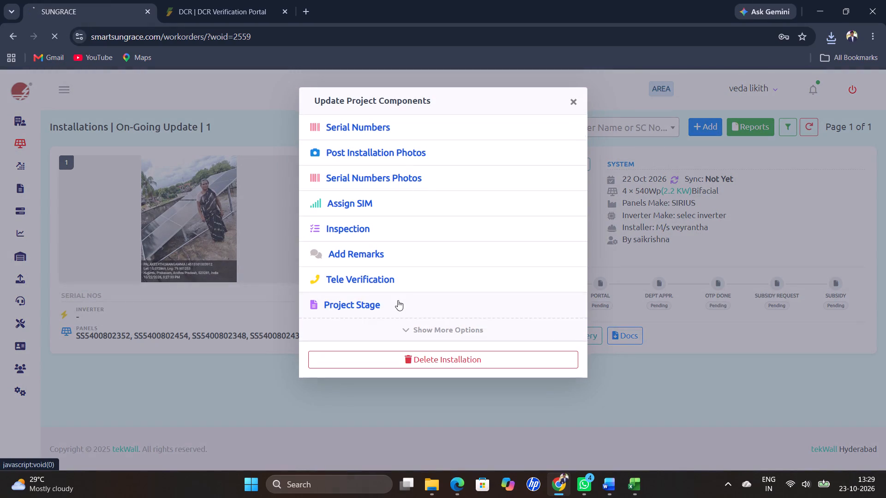
Attach the saved certificate PDF from DCR008's 85_ folder as the Dcr upload file in the project stage form.
scroll(335, 244, "down", 5)
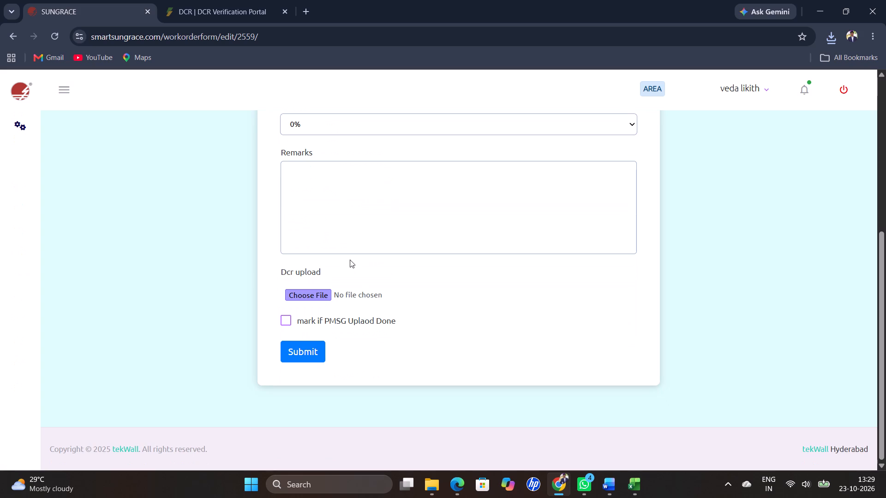
left_click(322, 292)
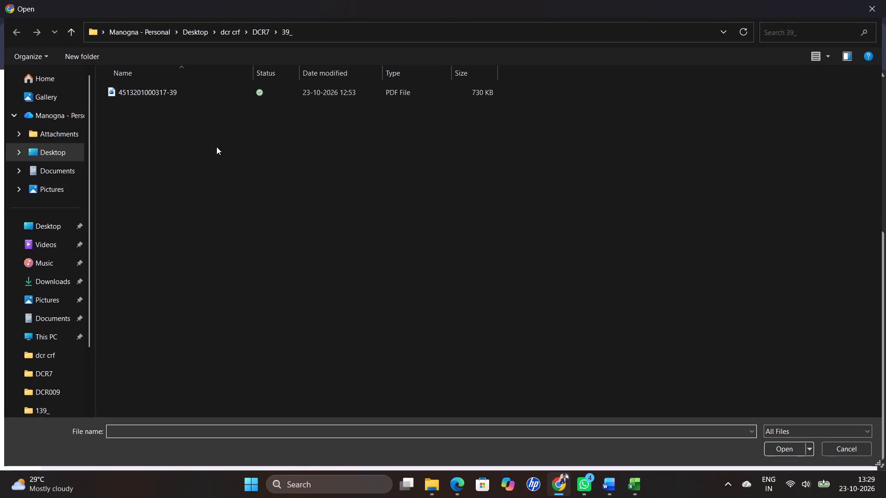
left_click(263, 30)
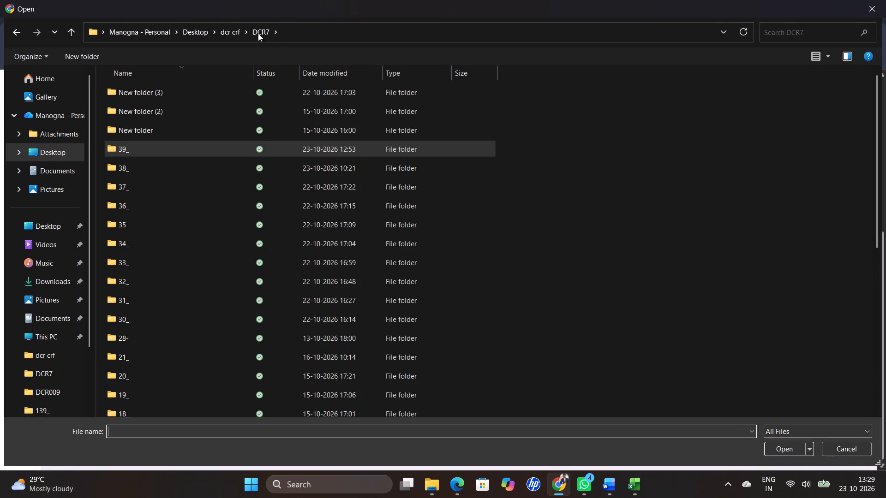
left_click(233, 28)
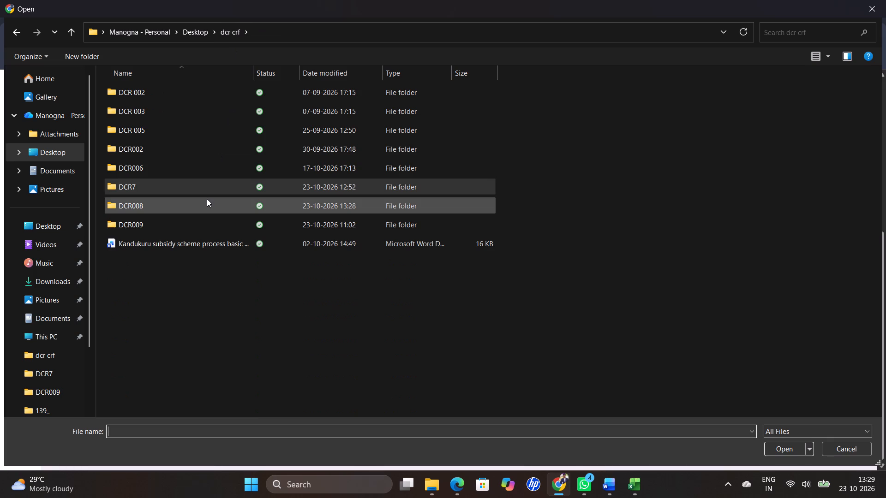
triple_click(207, 199)
scroll(207, 199, "down", 5)
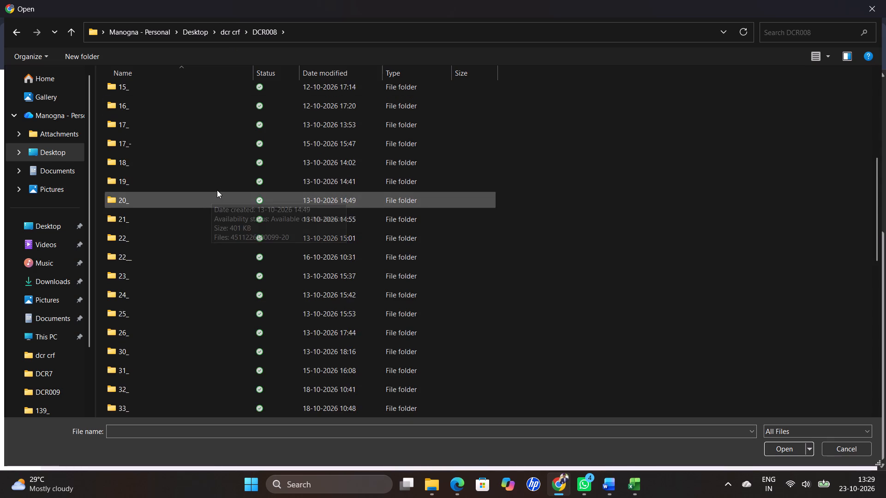
scroll(217, 188, "down", 14)
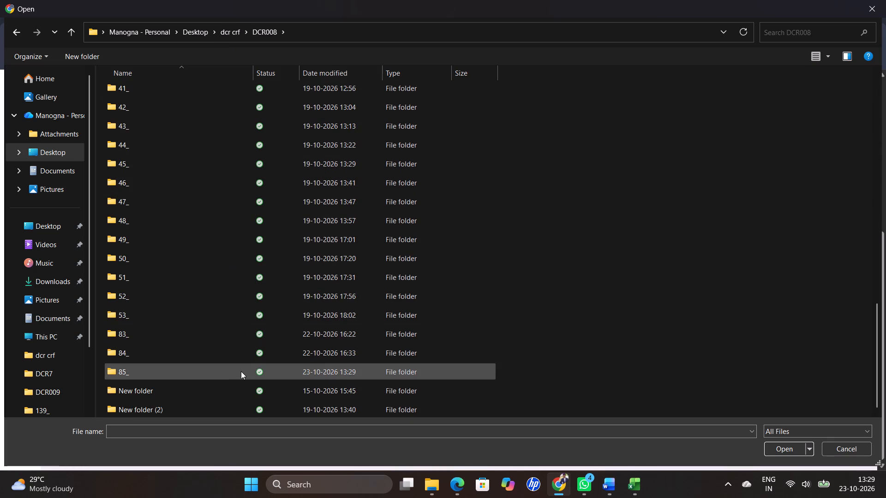
double_click(241, 371)
double_click(225, 87)
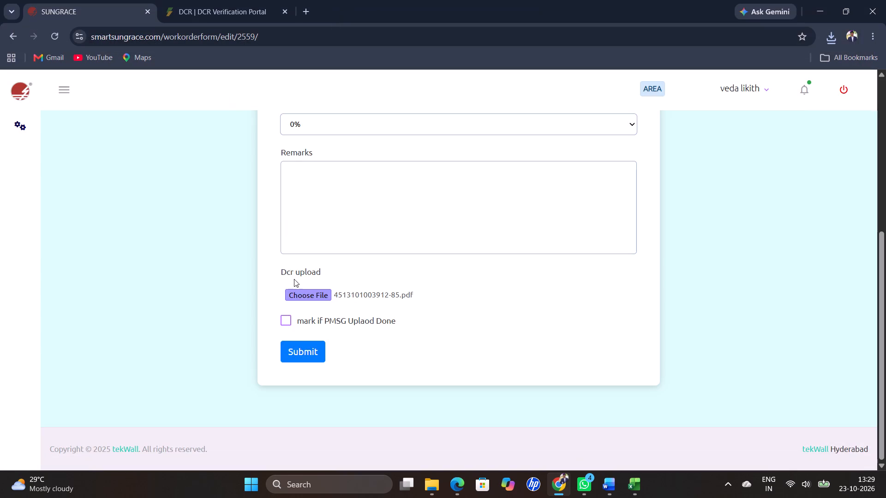